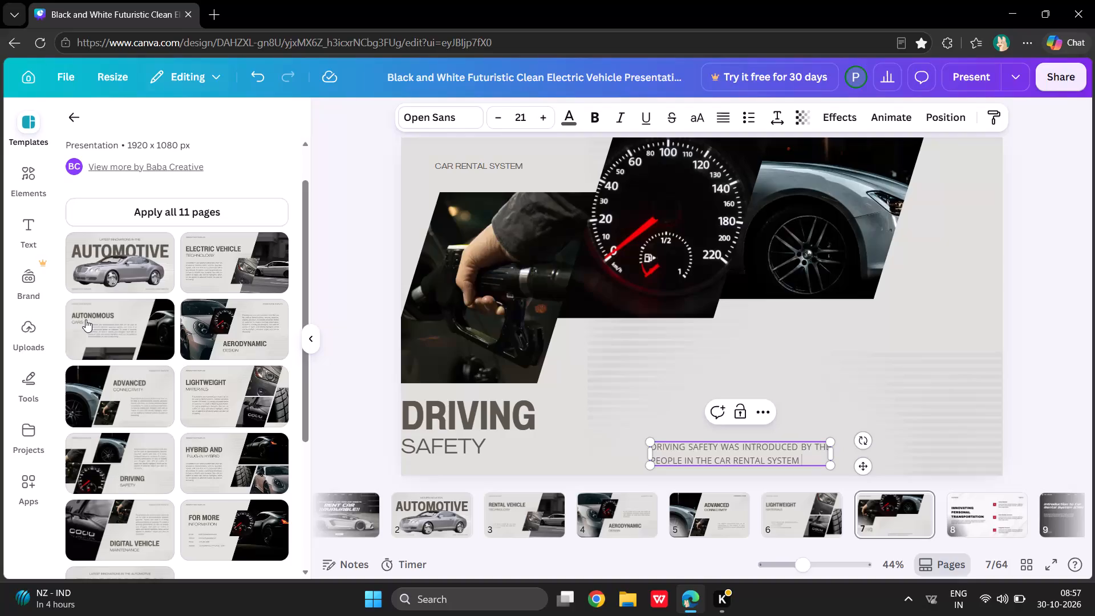
Add the "Hybrid and Plug-in Hybrid" page of the grey automotive template as a new page after page 7.
scroll(154, 467, down, 1)
click(208, 344)
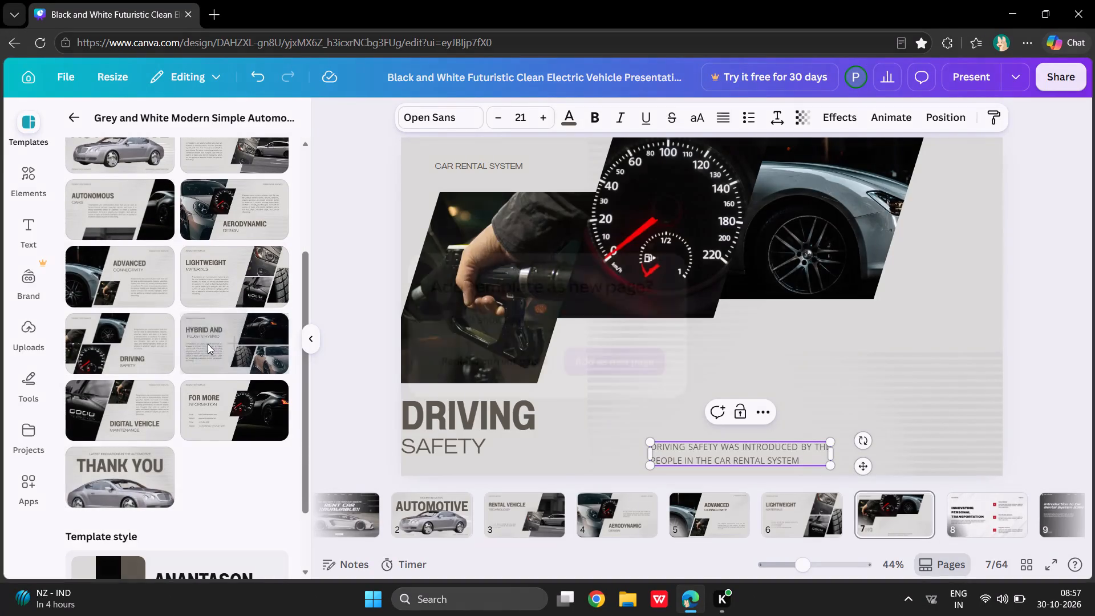
click(654, 355)
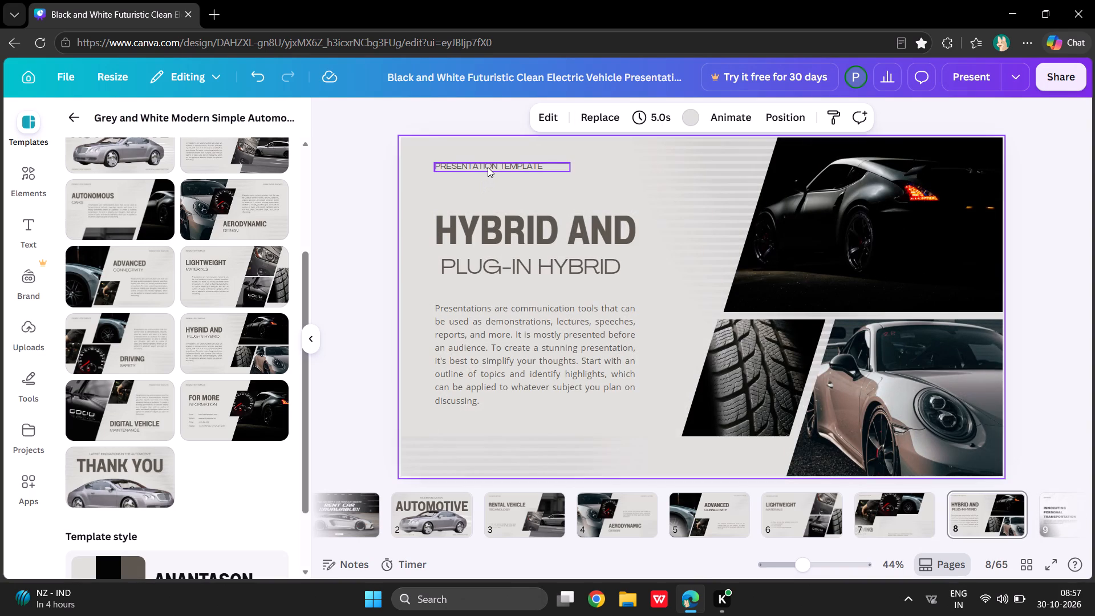
Replace page 8's design with the cover page of the Black and Red Gradient Modern Car Dealership Automotive Presentation template.
click(24, 130)
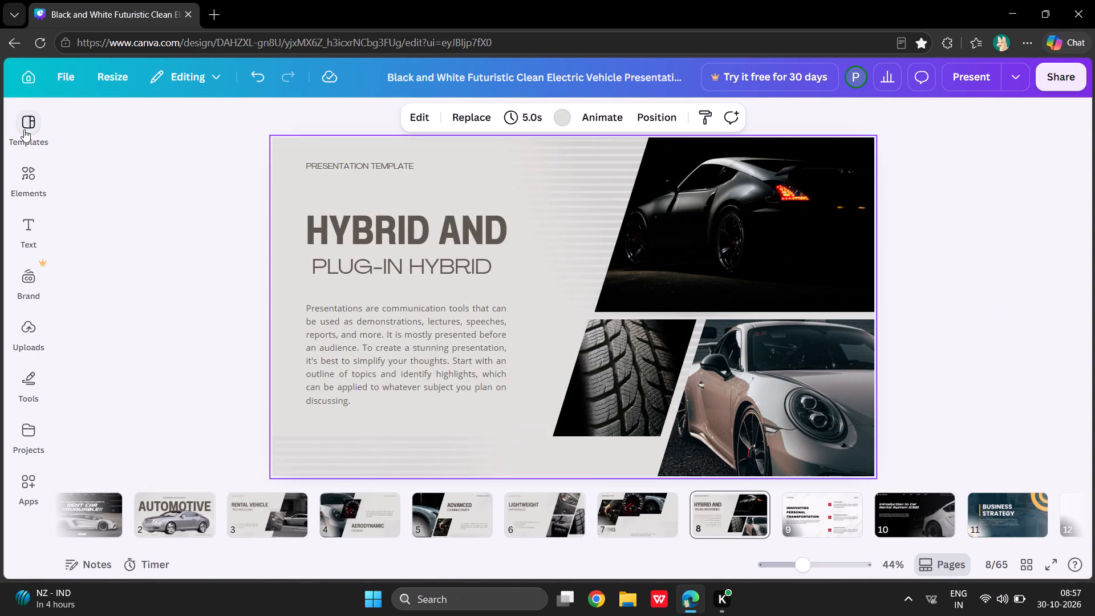
click(24, 129)
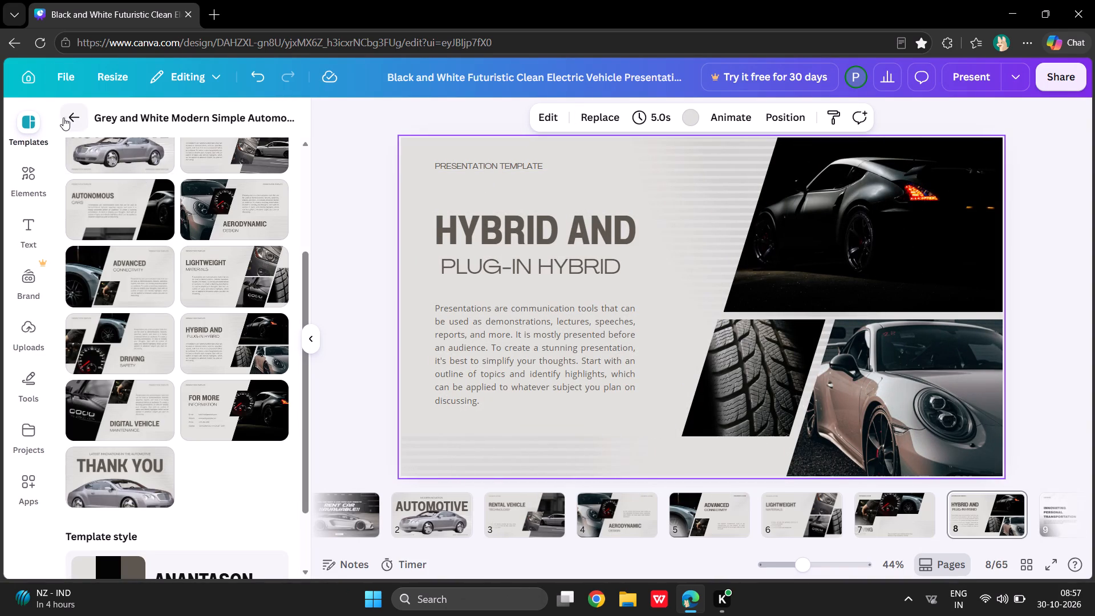
click(62, 117)
scroll(147, 367, down, 1)
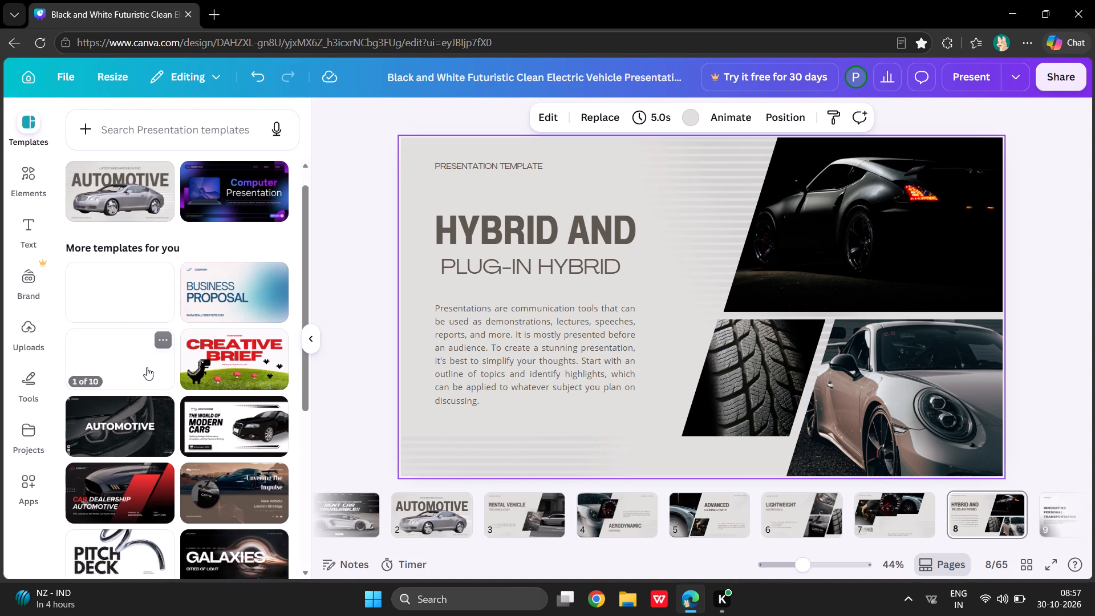
scroll(147, 367, down, 2)
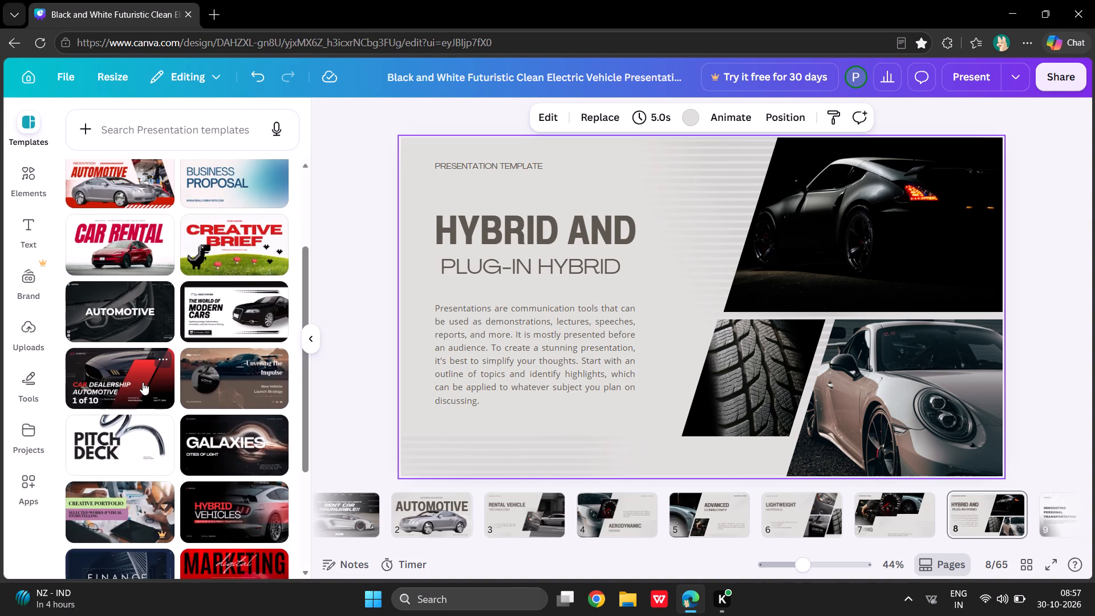
click(143, 382)
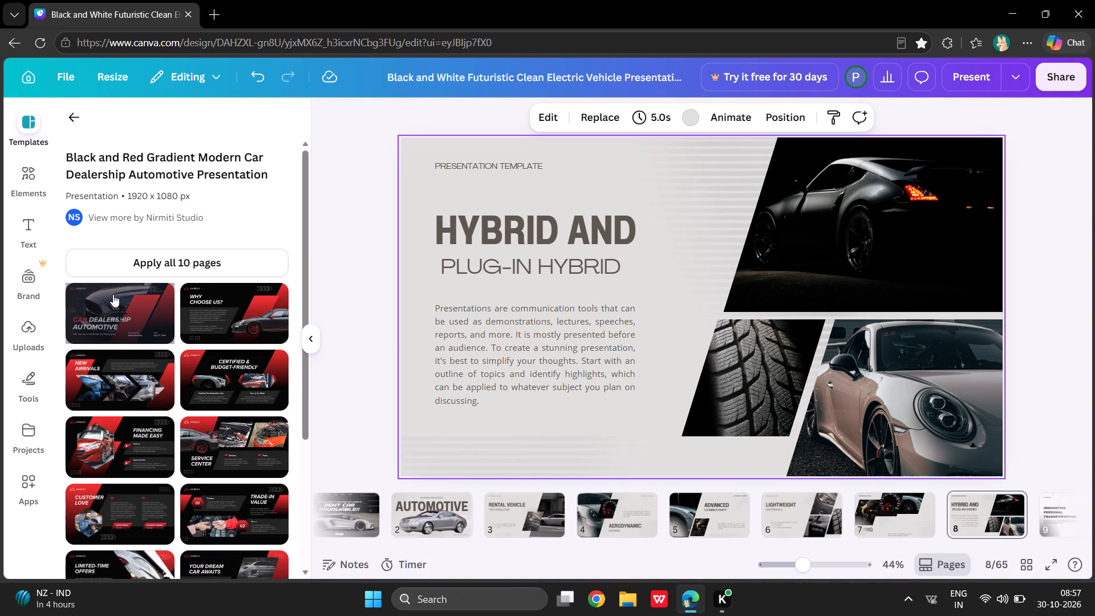
click(164, 288)
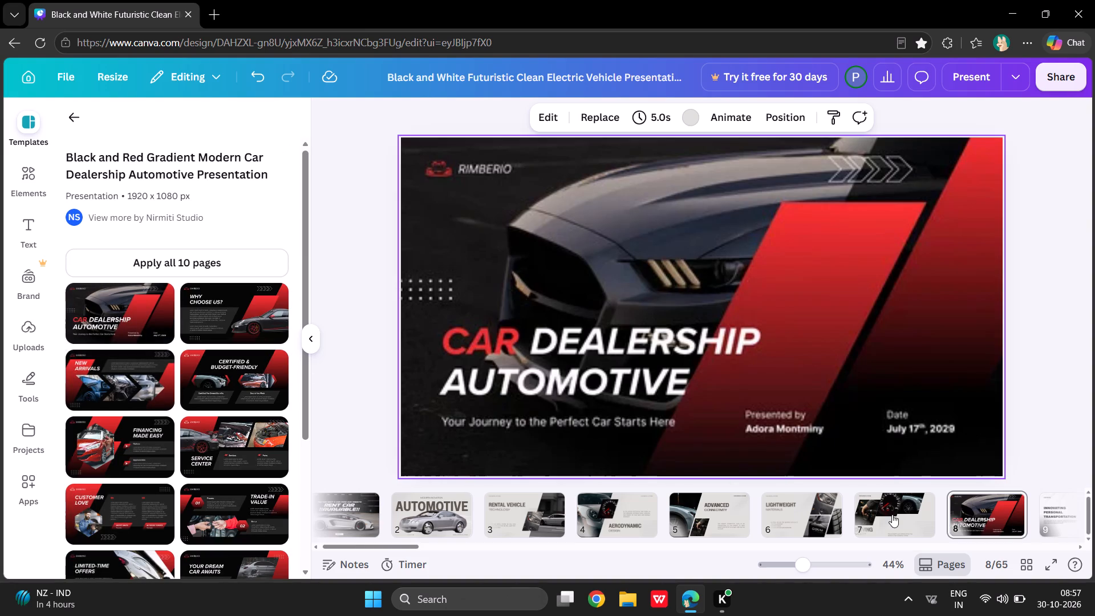
Look through the page thumbnails to the end of the presentation.
scroll(892, 514, left, 17)
scroll(892, 514, left, 11)
scroll(892, 514, left, 10)
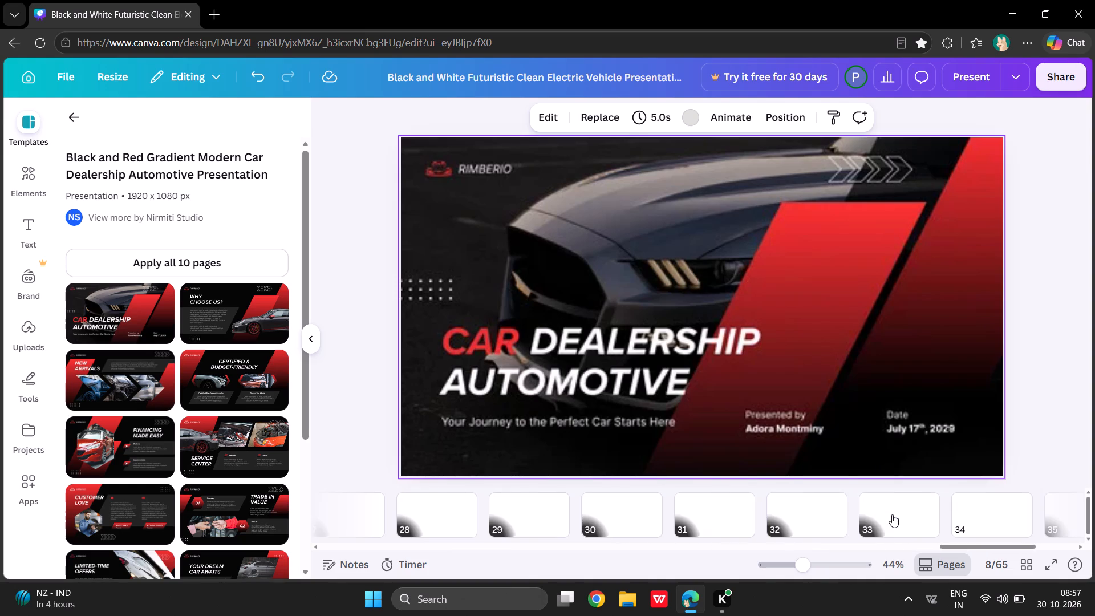
scroll(892, 514, left, 13)
scroll(892, 514, left, 16)
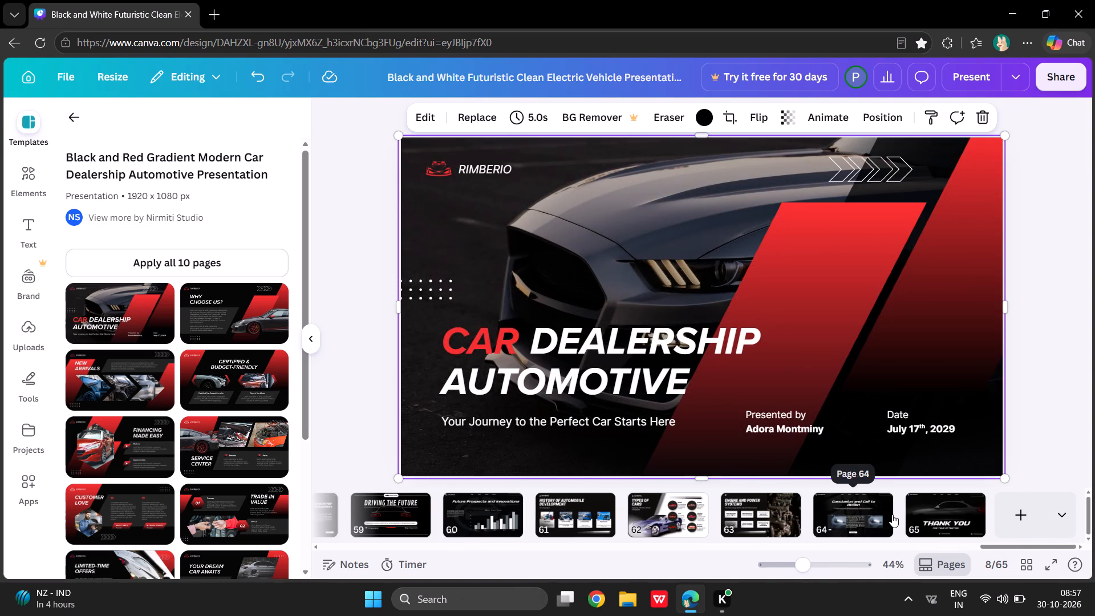
scroll(892, 514, left, 5)
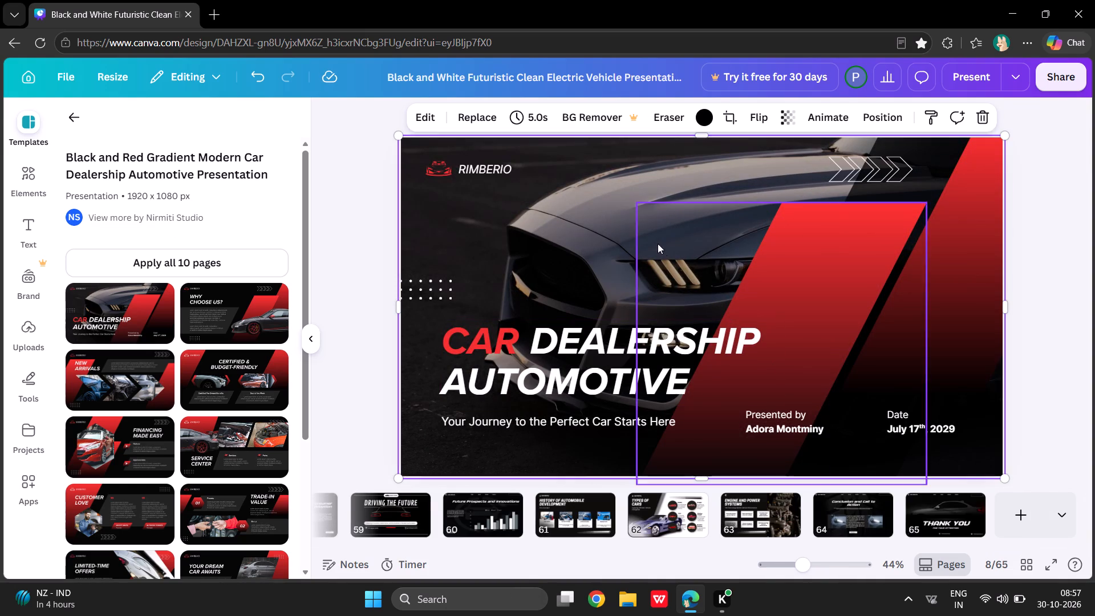
Replace the RIMBERIO brand text on the cover page with "CAR DEALERSHIP" and widen its box to fit one line.
double_click(473, 177)
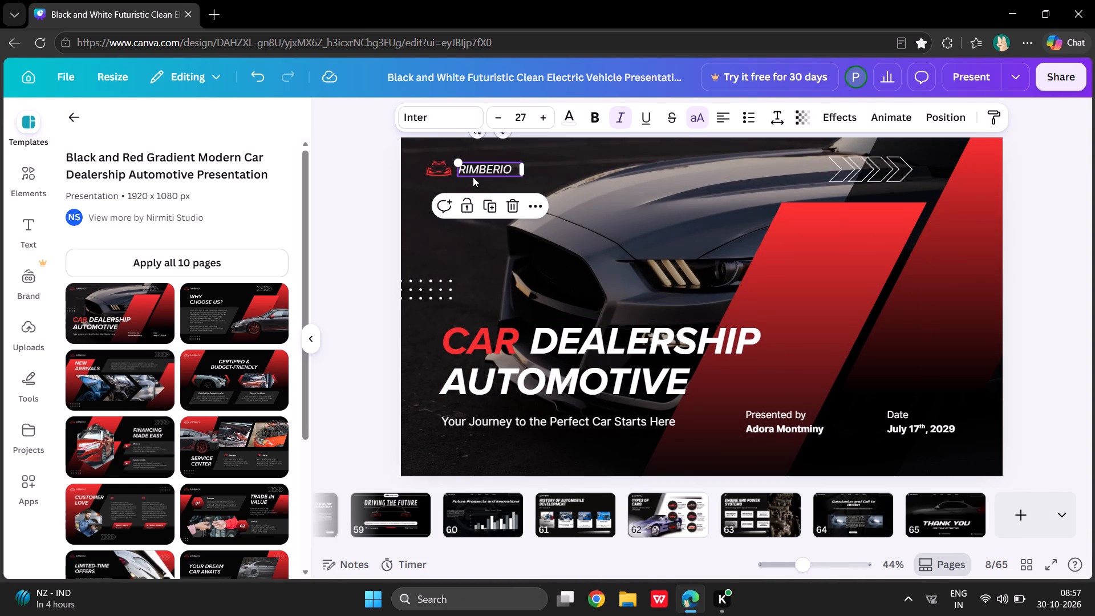
key(BackSpace)
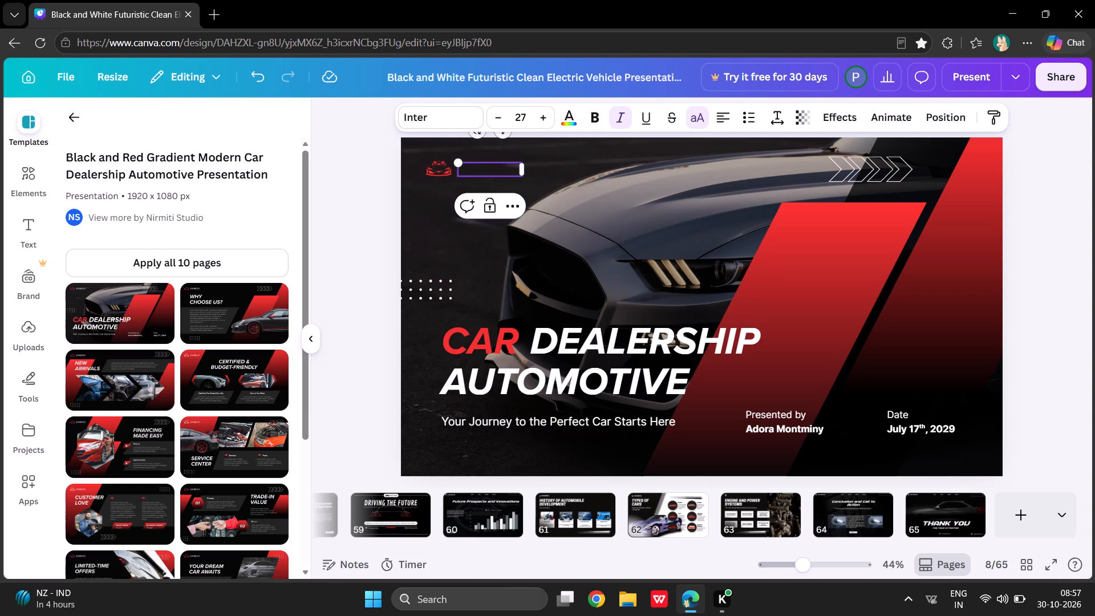
text(CARE)
key(space)
key(BackSpace)
key(BackSpace)
key(space)
text(DE)
text(ALE)
text(RSHIP)
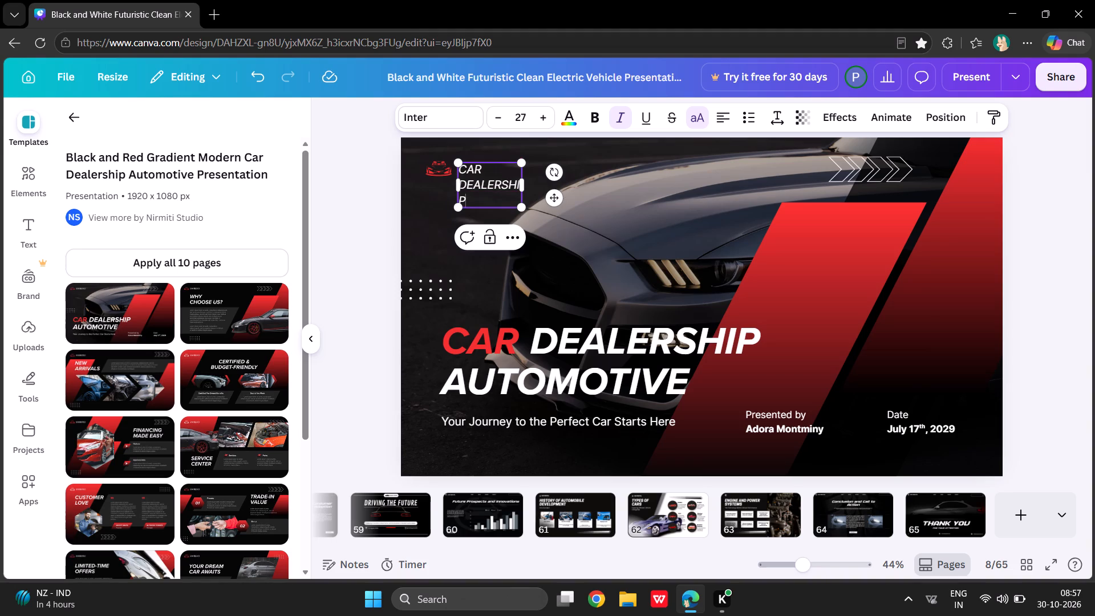
drag(526, 189, 562, 182)
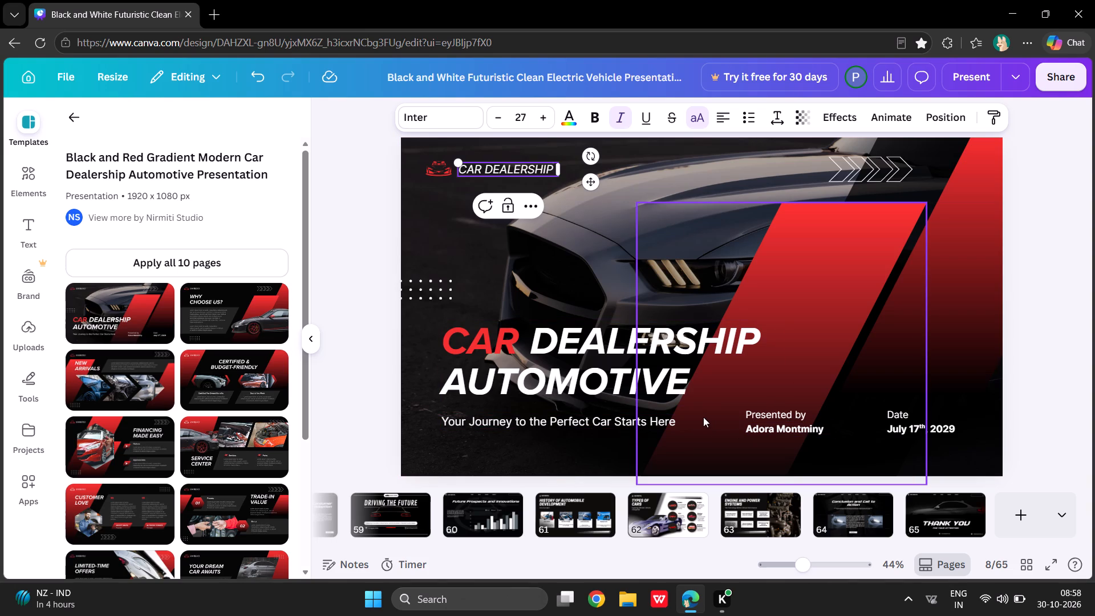
Replace the placeholder name under "Presented by" on the cover page with the presenter's name in capitals.
double_click(795, 426)
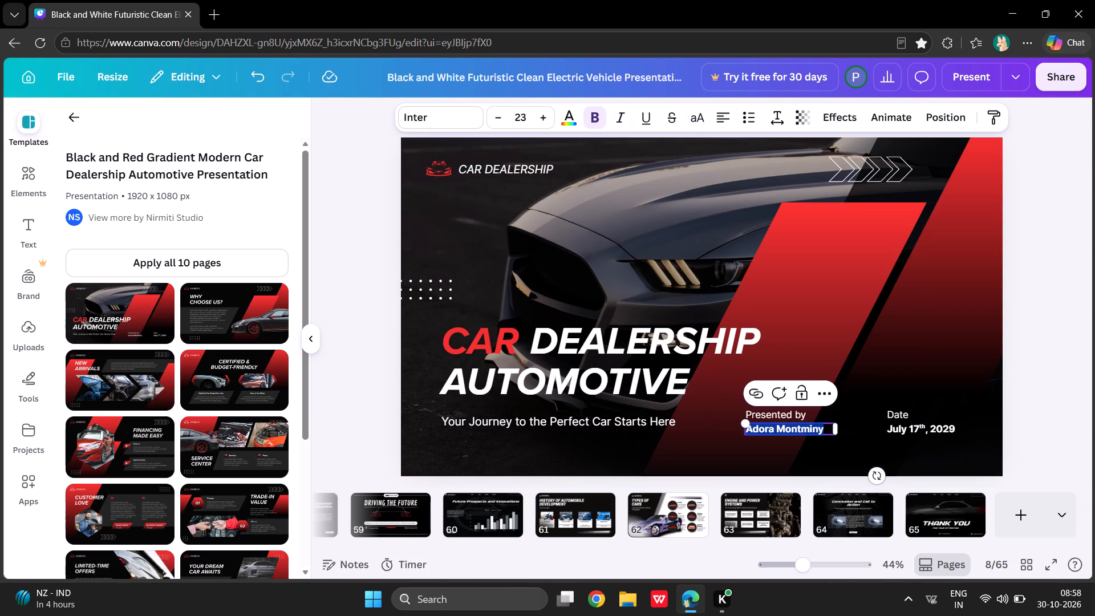
key(BackSpace)
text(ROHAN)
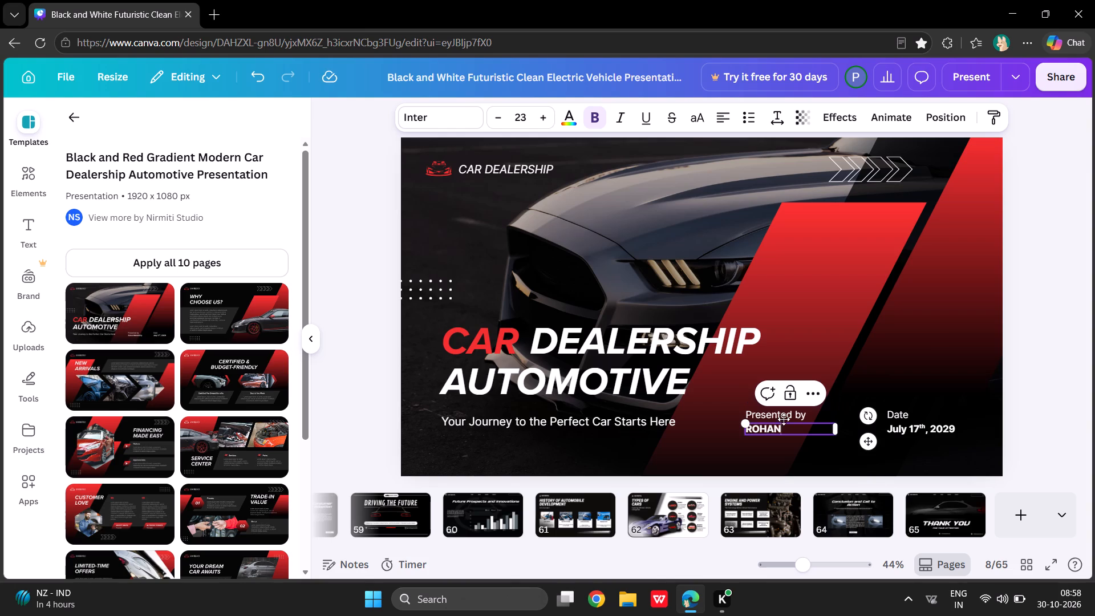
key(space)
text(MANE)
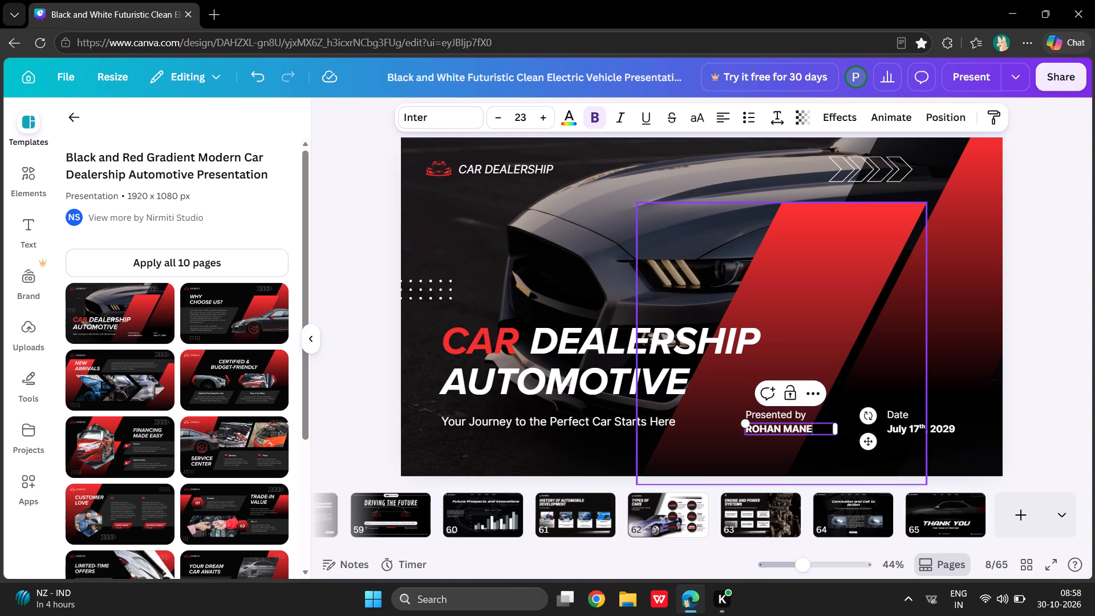
Replace the tagline below the Car Dealership Automotive title with "CAR RENTAL SYSTEM".
double_click(619, 426)
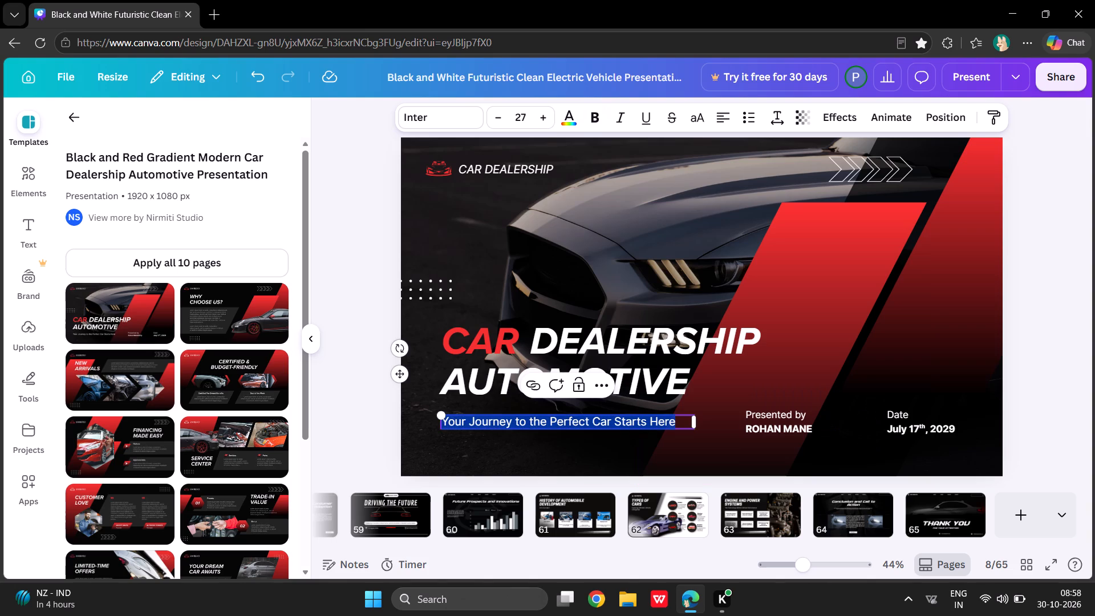
key(BackSpace)
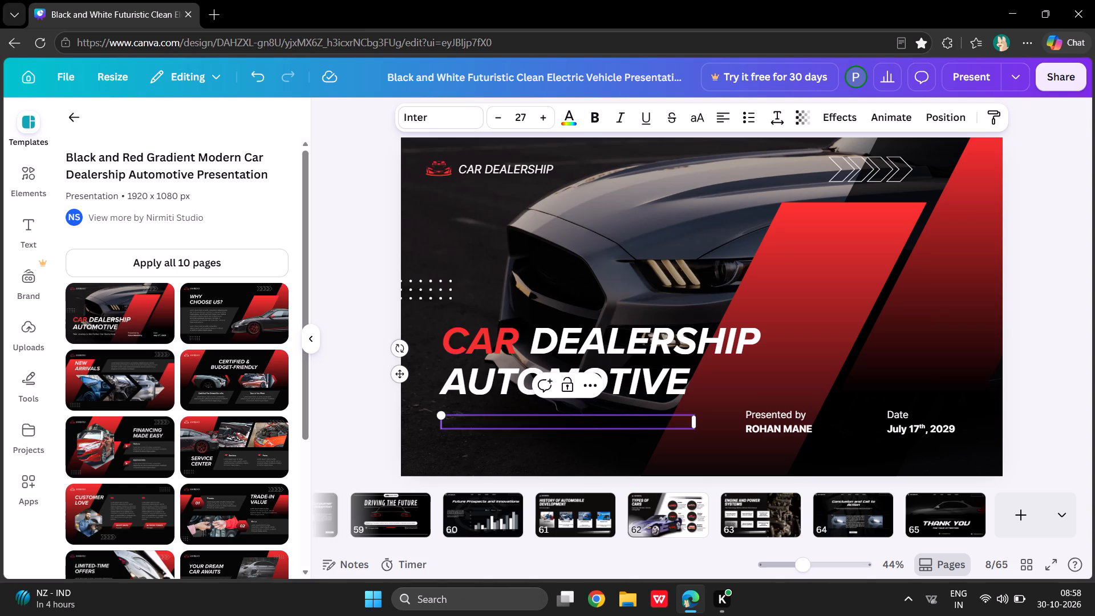
text(CAR RE)
text(NTAL SYSTEM)
key(space)
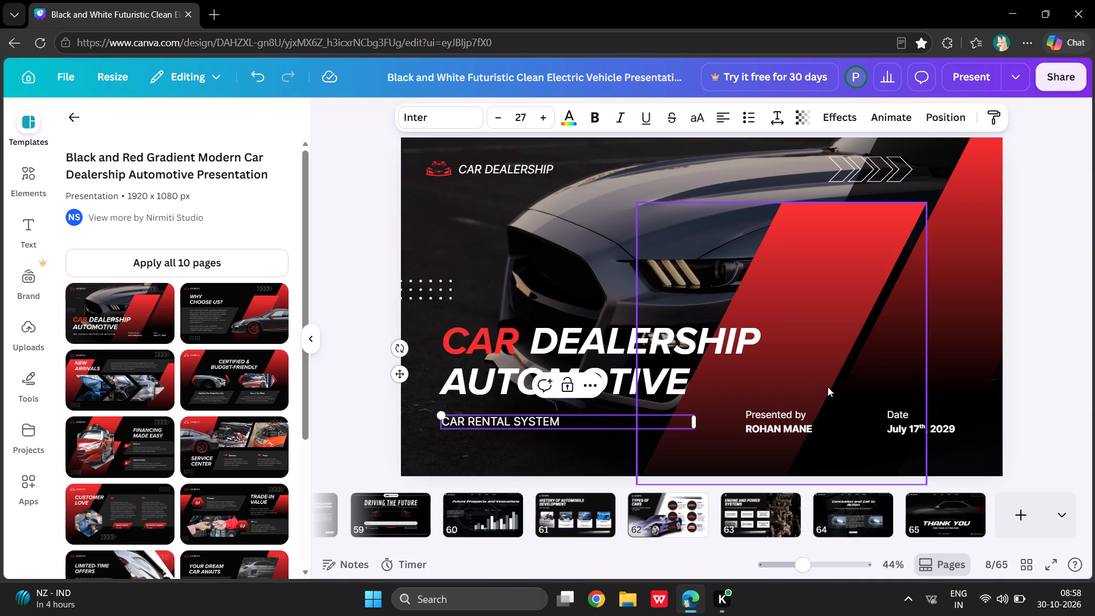
Add the "Why Choose Us?" page of the car dealership template as a new page after page 8.
click(250, 294)
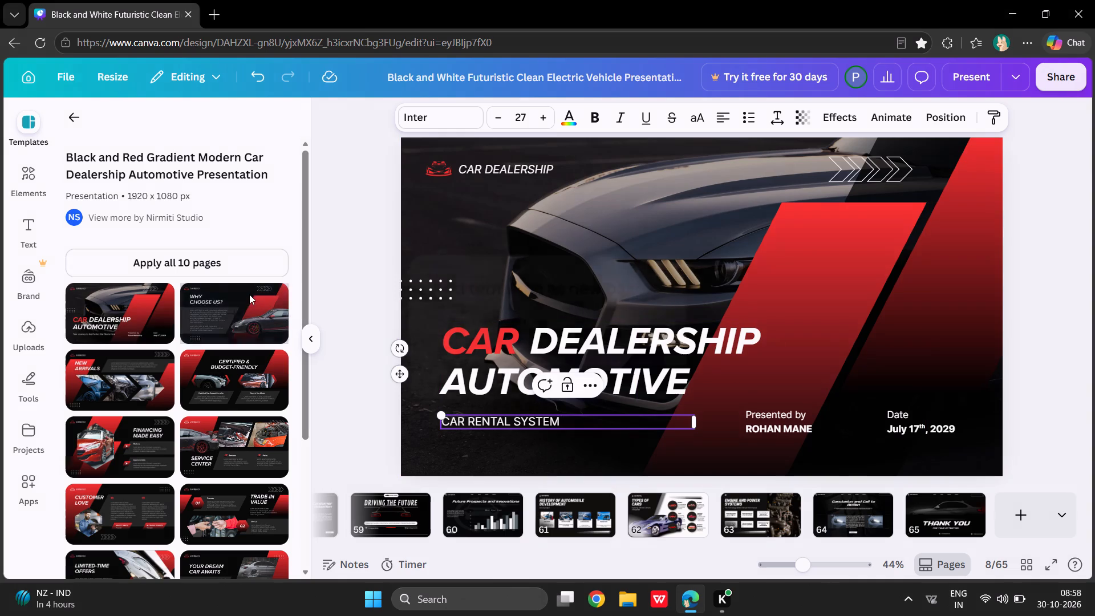
click(576, 348)
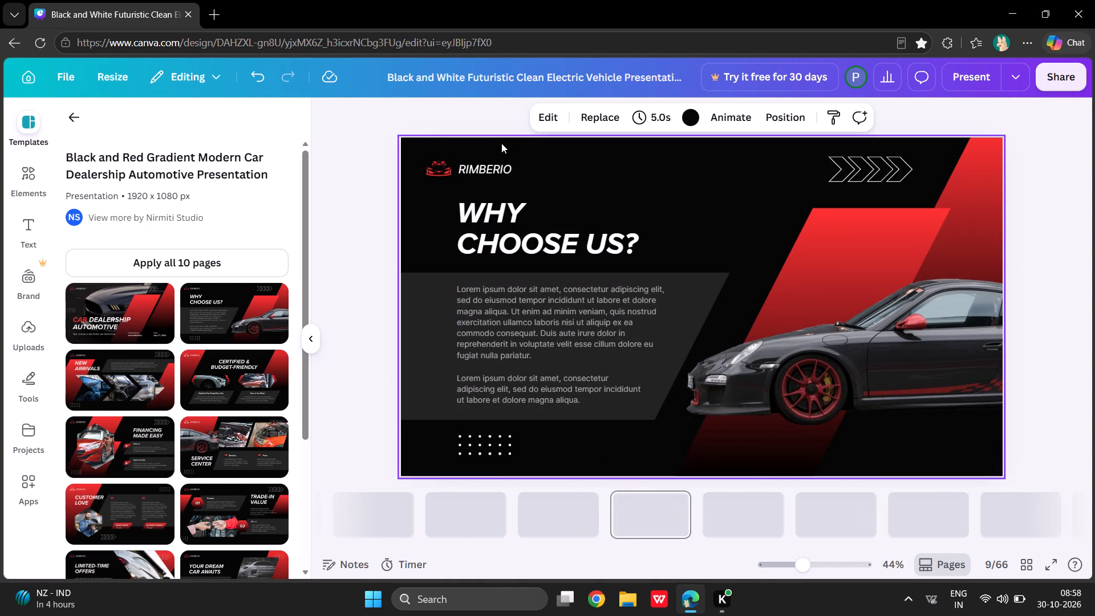
Replace the RIMBERIO brand text on the "Why Choose Us?" page with "CAR DEALERSHIP" and widen its box to fit one line.
double_click(498, 163)
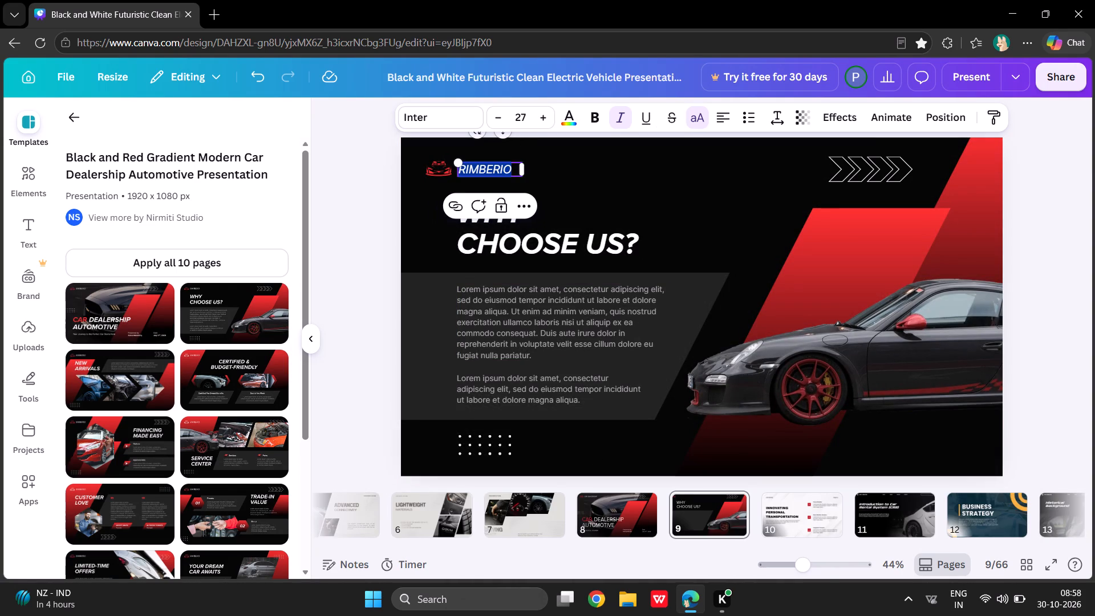
key(BackSpace)
text(CA)
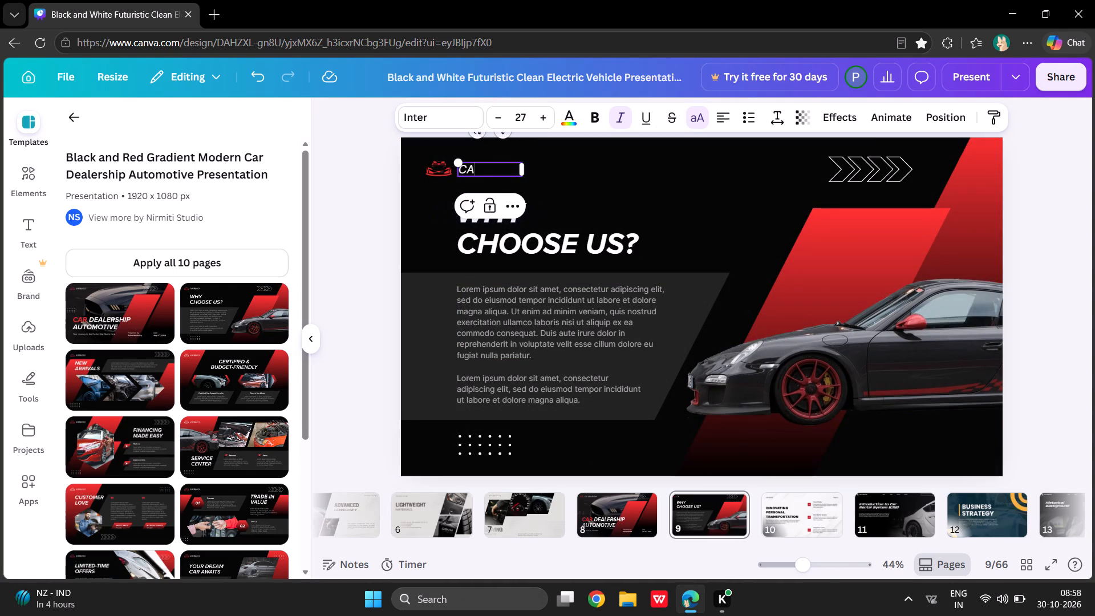
text(R R)
key(BackSpace)
text(DEALERSHI)
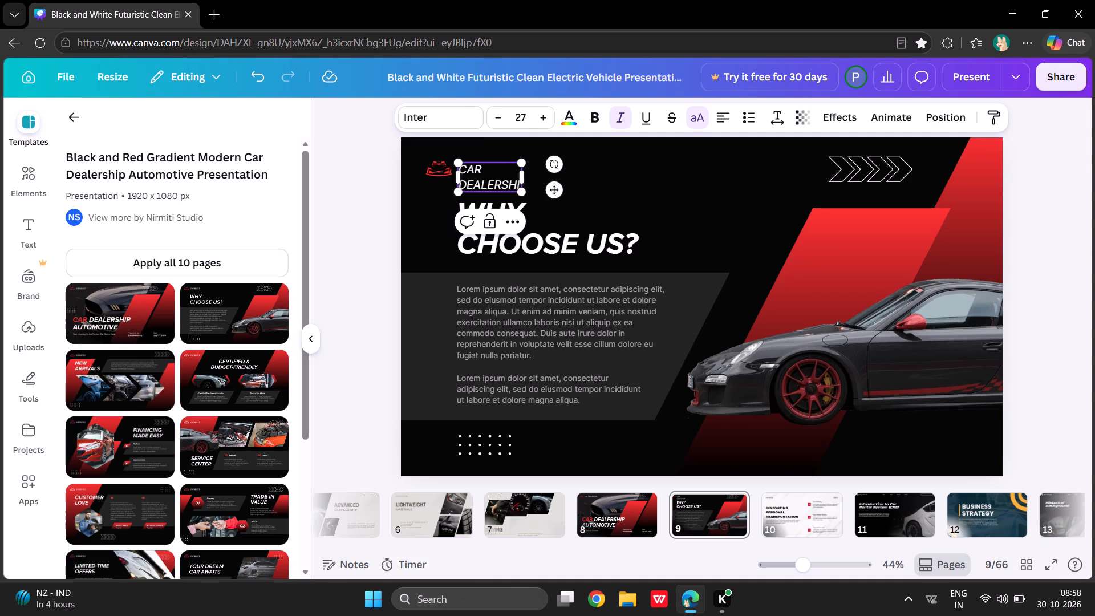
key(p)
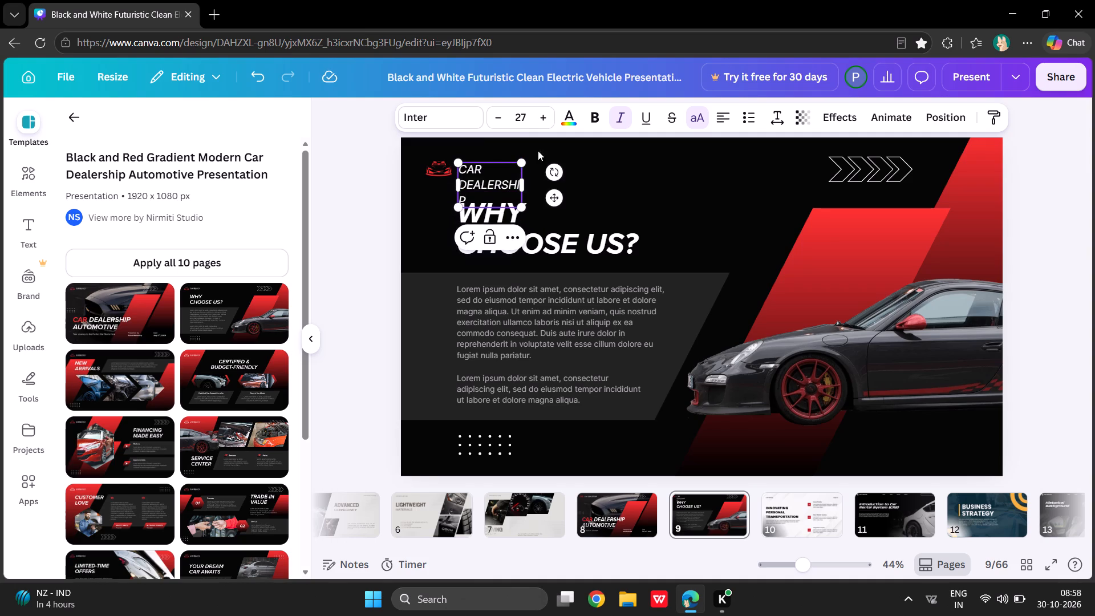
click(521, 184)
drag(524, 185, 570, 180)
Replace the first placeholder paragraph on the "Why Choose Us?" page with "WHY YOU HAVE TO CHOOSE OUR WWEBSITE".
click(528, 298)
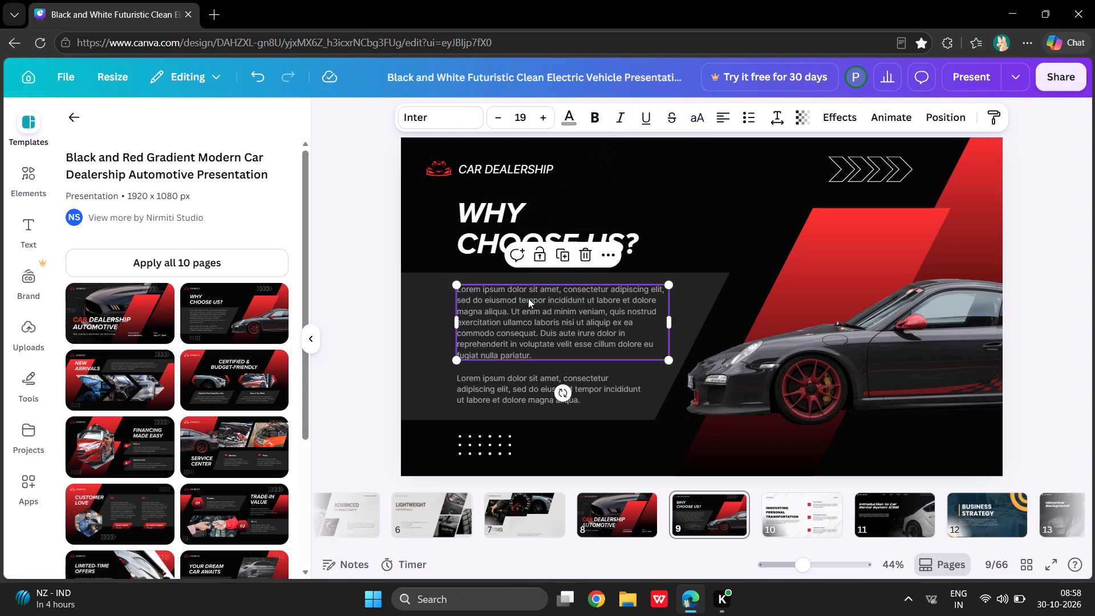
double_click(528, 298)
triple_click(528, 298)
double_click(528, 298)
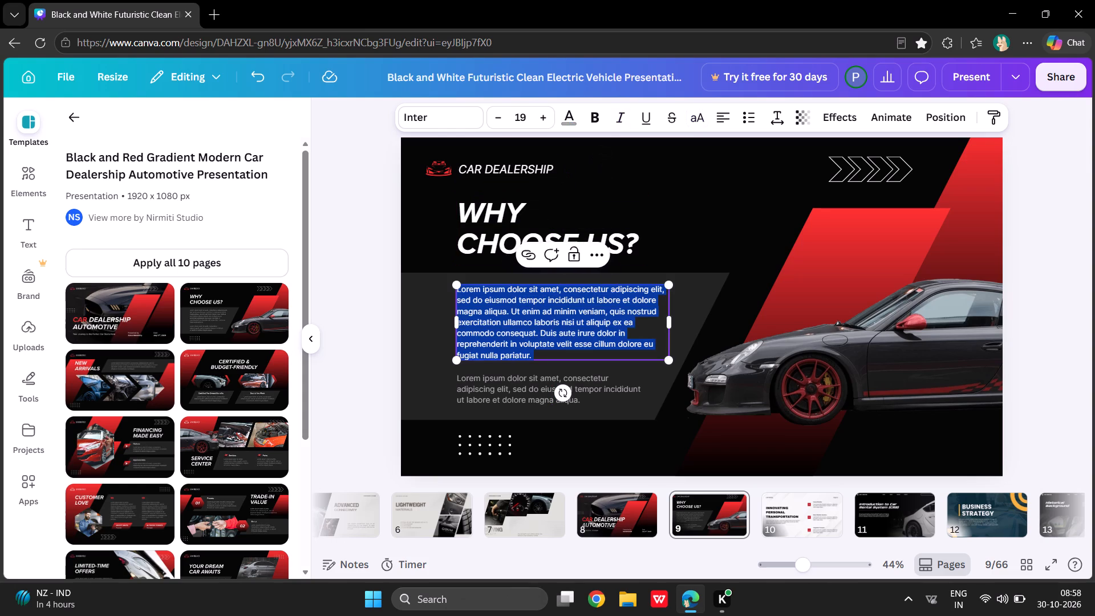
key(BackSpace)
text(WE)
key(space)
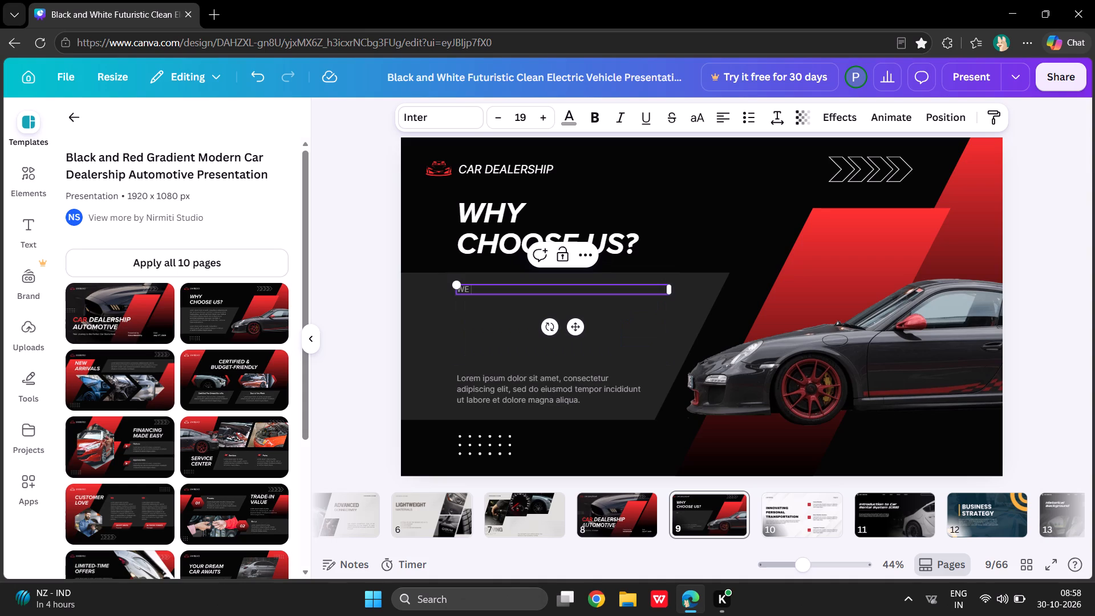
key(BackSpace)
key(BackSpace)
key(BackSpace)
text(WHY)
key(space)
text(YOU HAVE TO)
key(space)
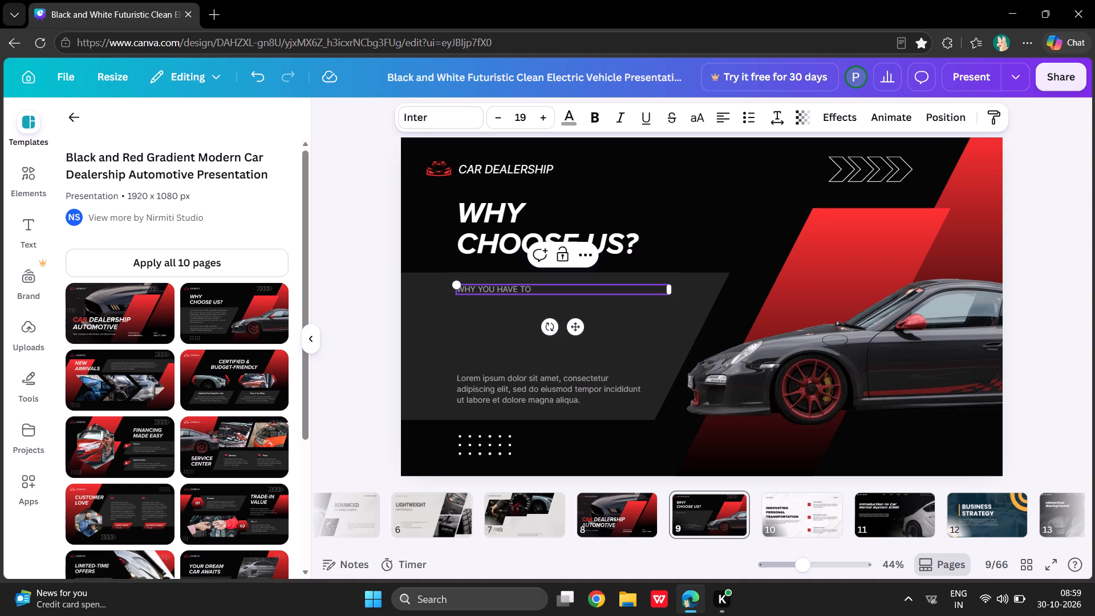
key(c)
text(HOOSE)
key(space)
text(OUR WWE)
text(BSITE)
key(space)
Continue the first paragraph with "BEACAUSE OF WE PROVIDE THE WEBSITE THAT GAVE THE VEHICLES ON THE RENT".
text(BEE)
key(BackSpace)
text(AC)
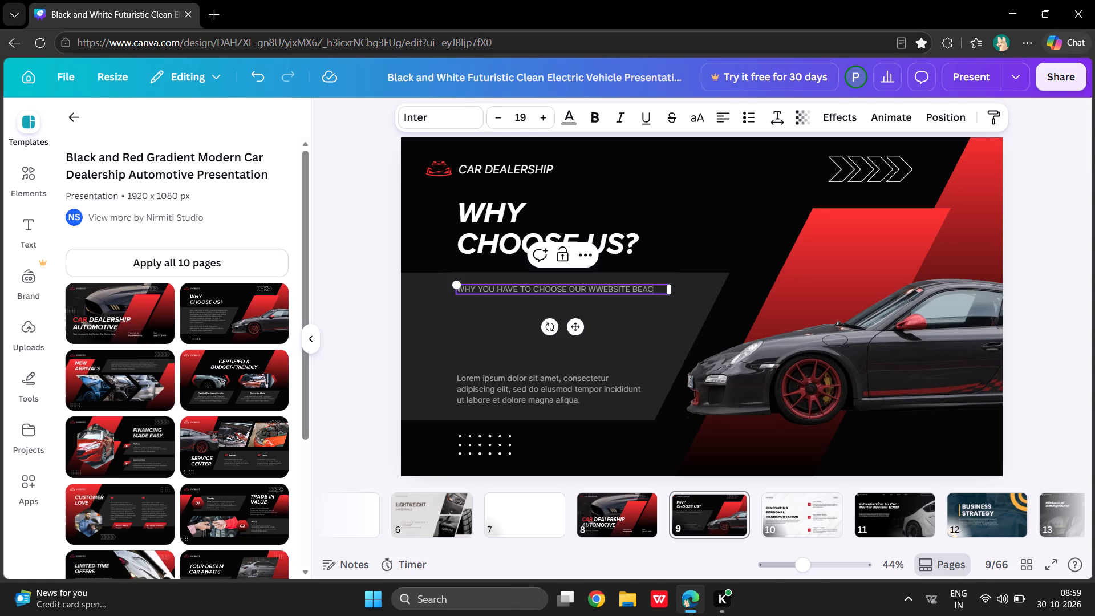
key(BackSpace)
text(CAUSE OF)
key(space)
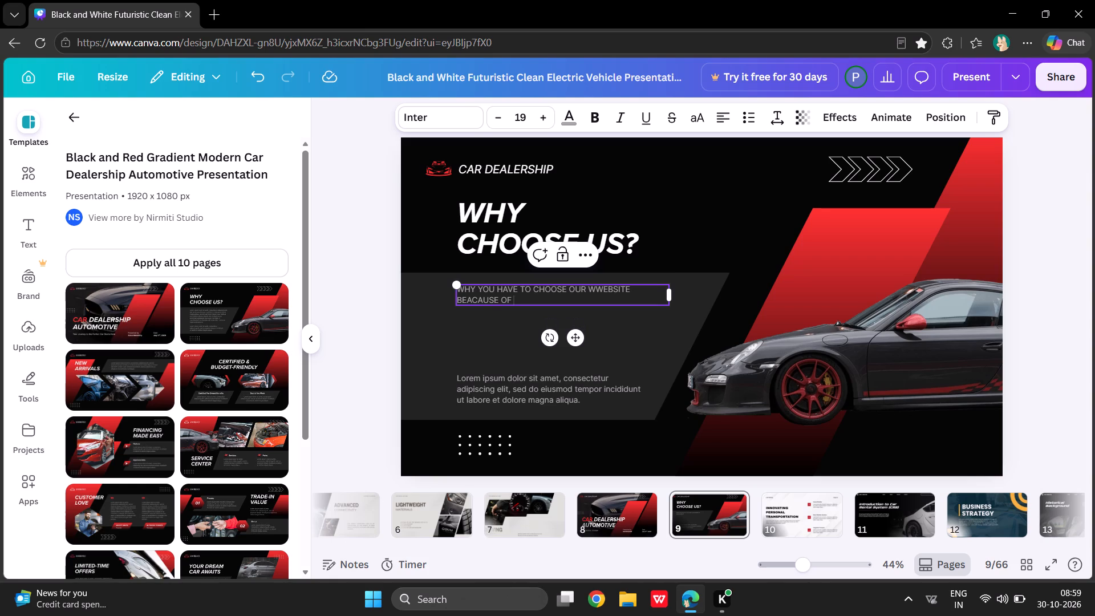
text(WE PROVIDE THE)
key(space)
text(WEBSITE THT)
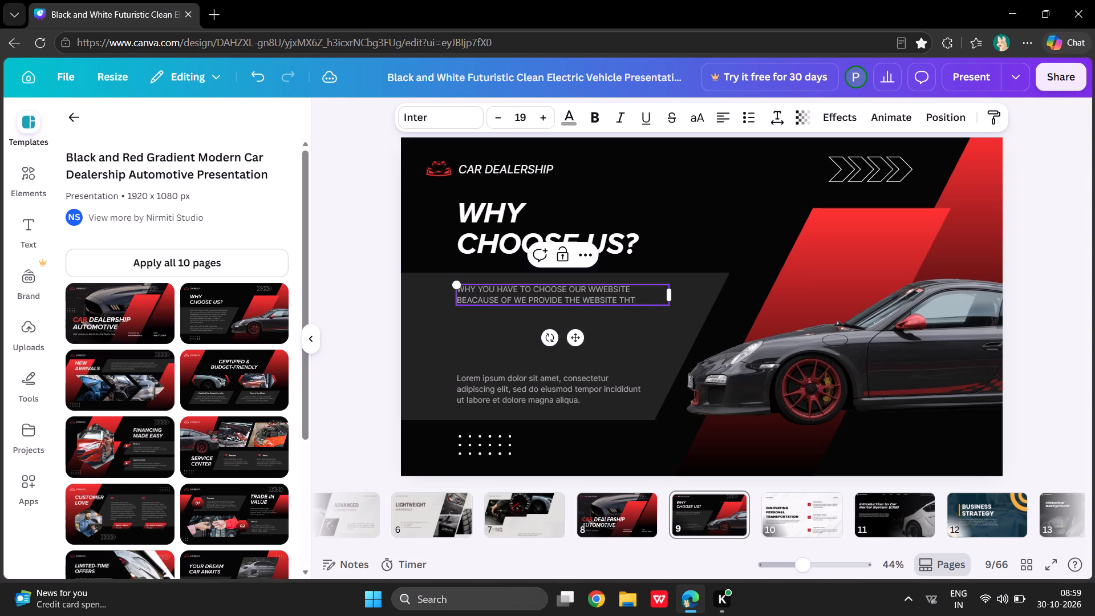
key(BackSpace)
text(AT GAVE THE VEHICLES ON THE RENT)
key(space)
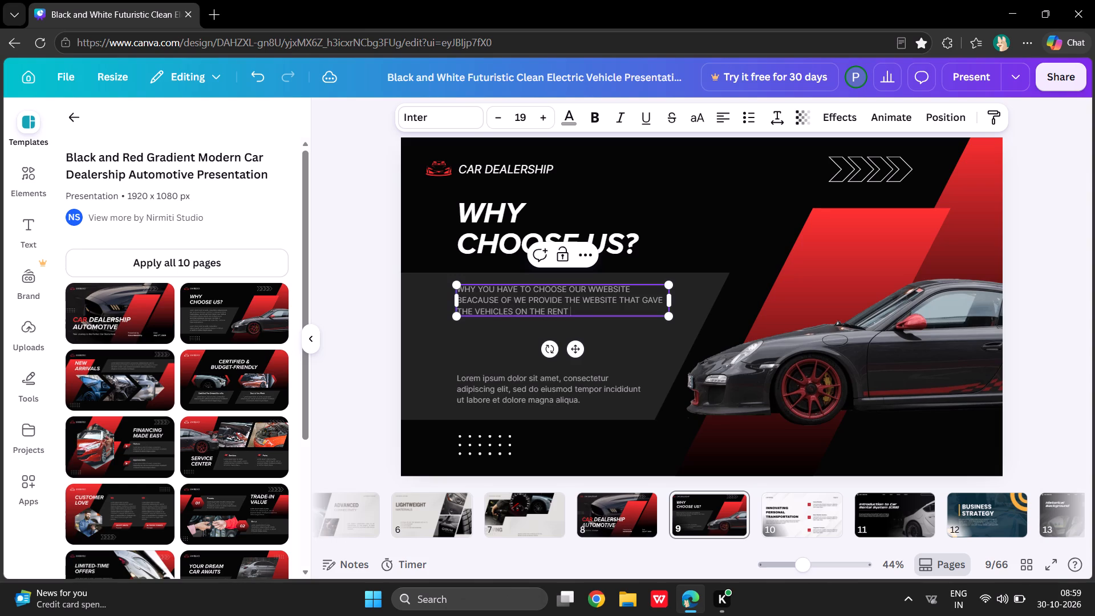
Complete the first paragraph with "BY DIRECT CUSTOMER WHICH LISTED THE CAR ON THHE OUR WEBSITE".
text(BY)
key(space)
text(DIRECT CUSTOMER WHICH)
key(space)
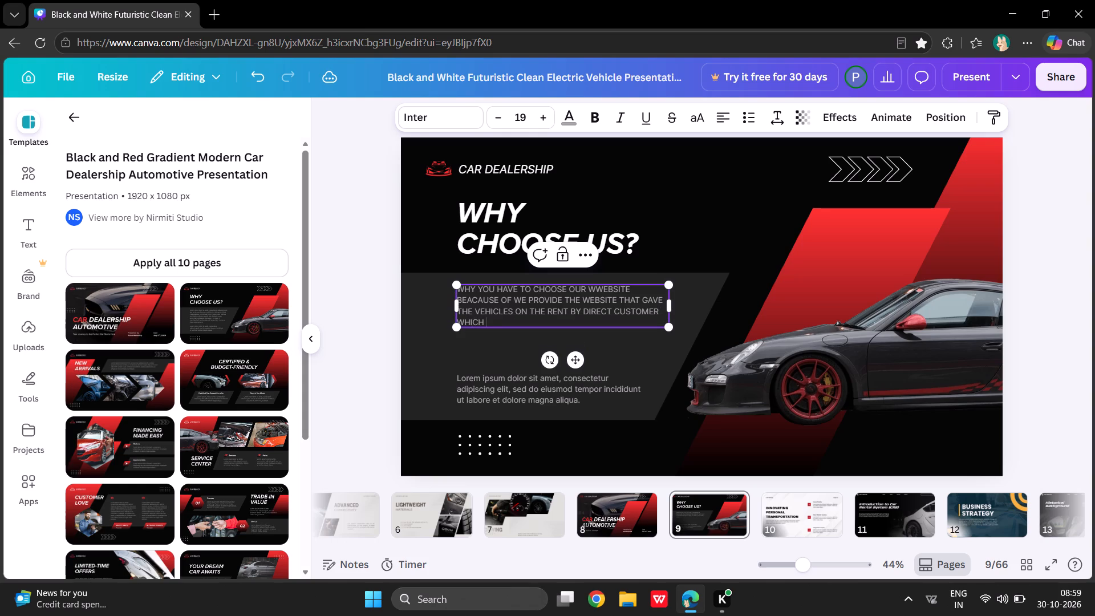
text(LISTED THE)
key(space)
text(CAR ON THHE)
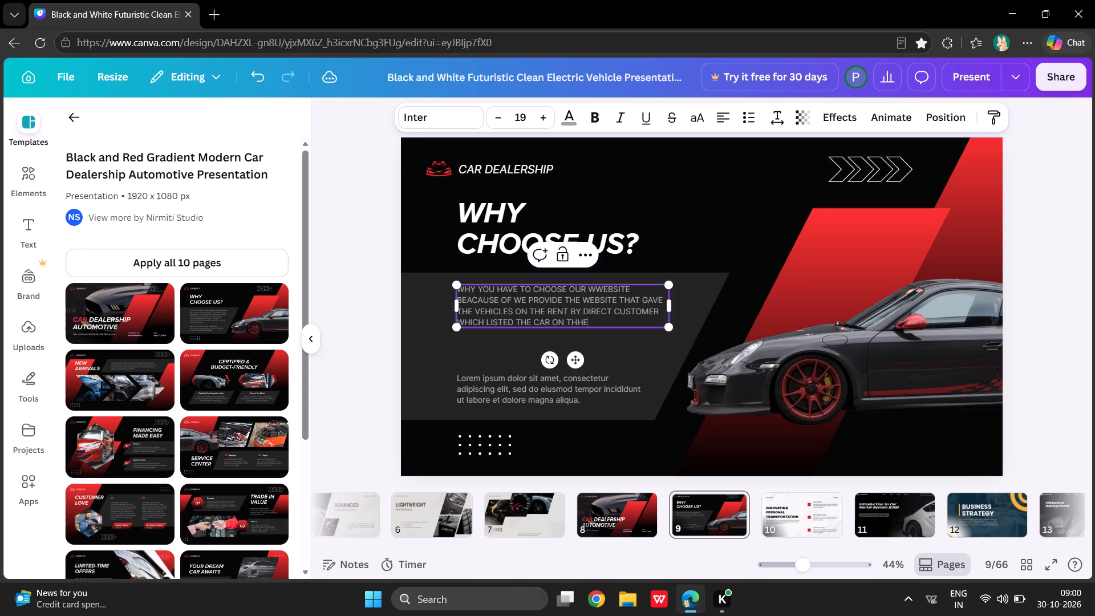
key(space)
text(OUR WEB)
text(SITE)
key(space)
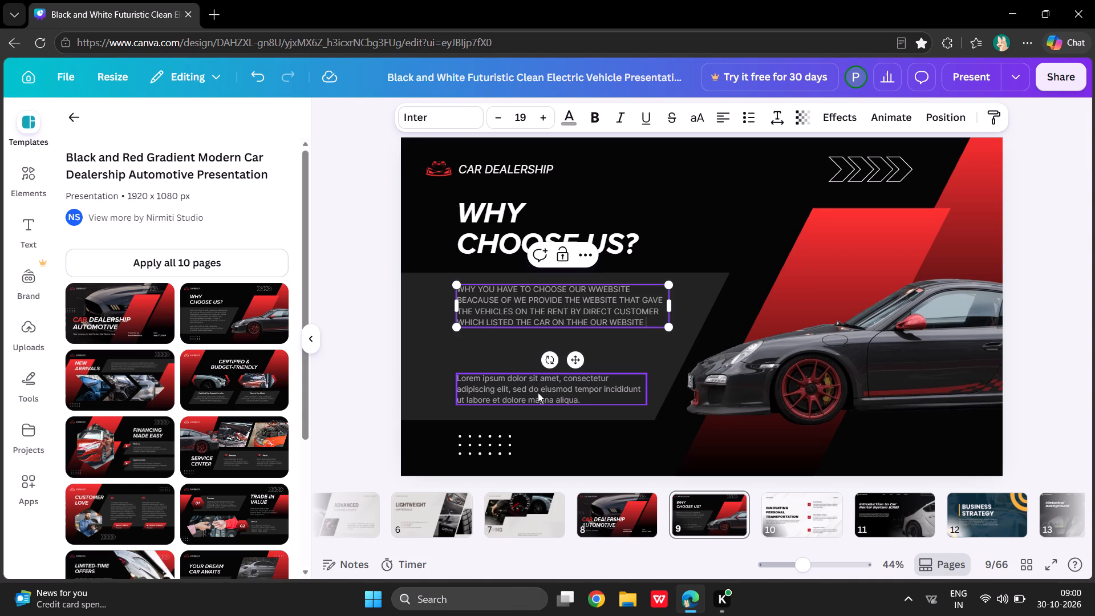
Shift the first paragraph's text box slightly to the left within the grey panel.
drag(576, 358, 570, 360)
click(572, 364)
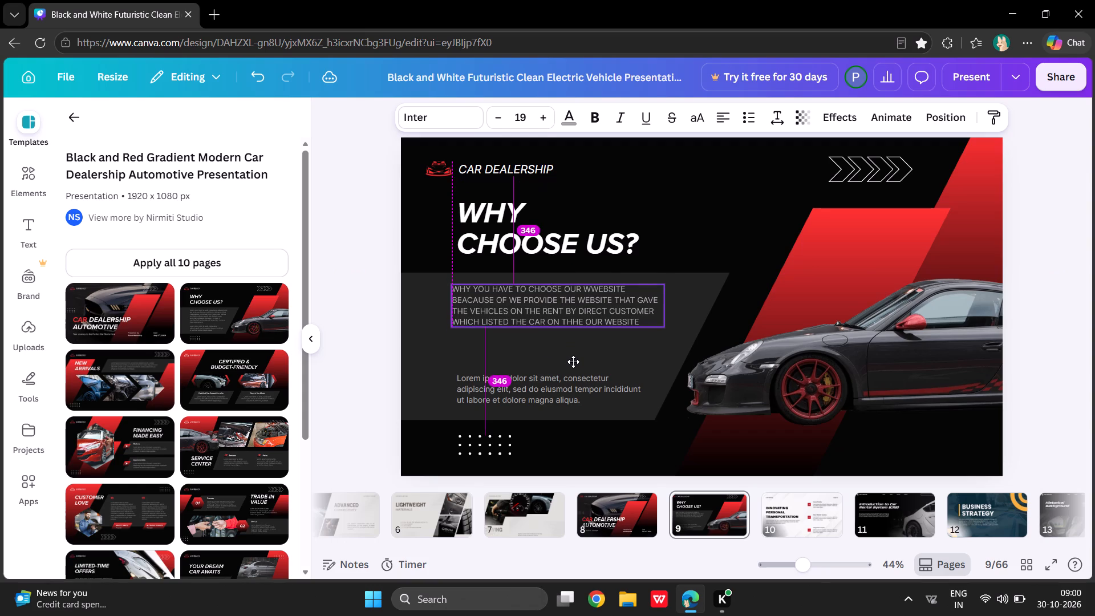
click(574, 365)
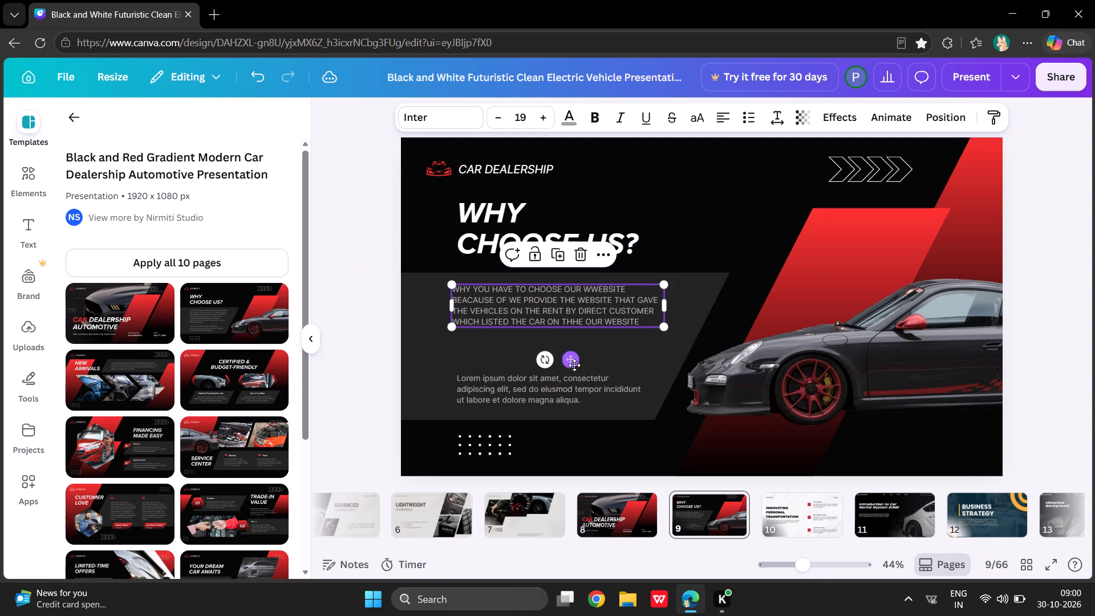
click(569, 363)
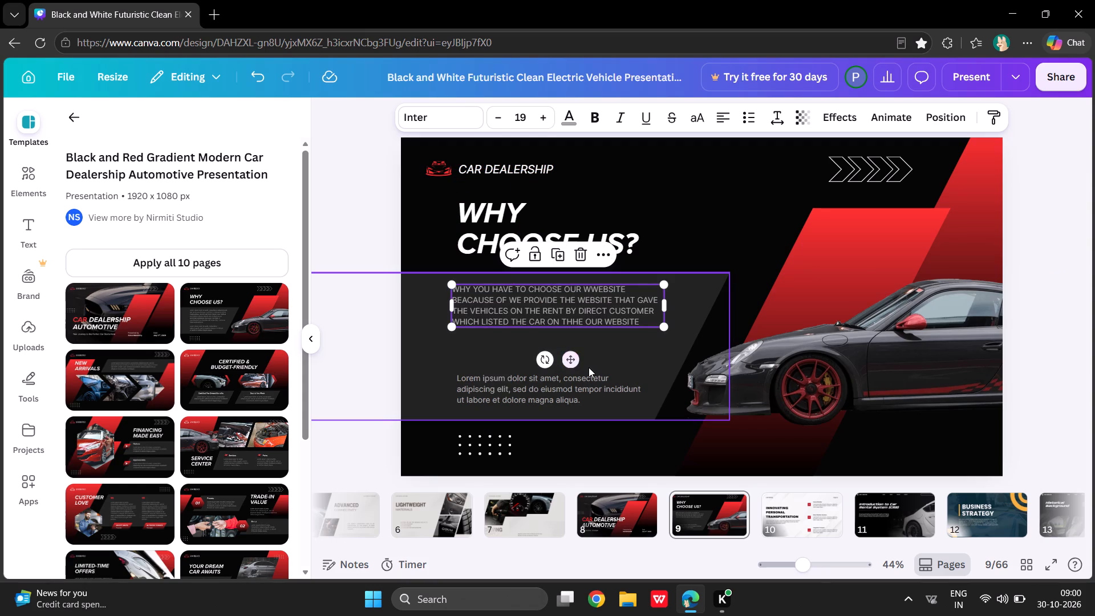
key(Escape)
key(Escape)
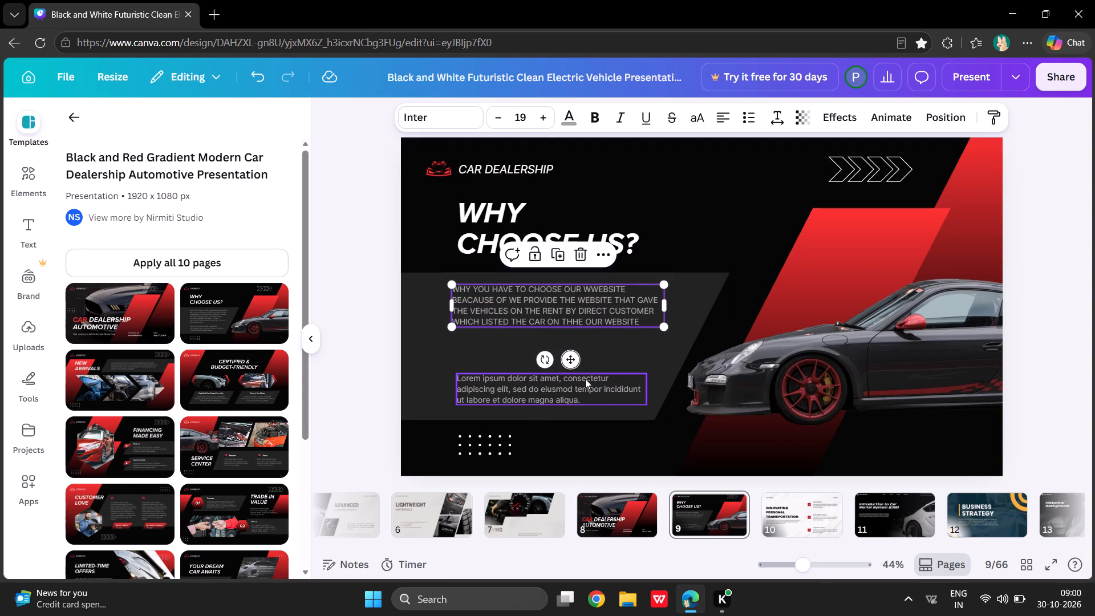
Move the second placeholder paragraph up beneath the first one and align their left edges.
click(558, 380)
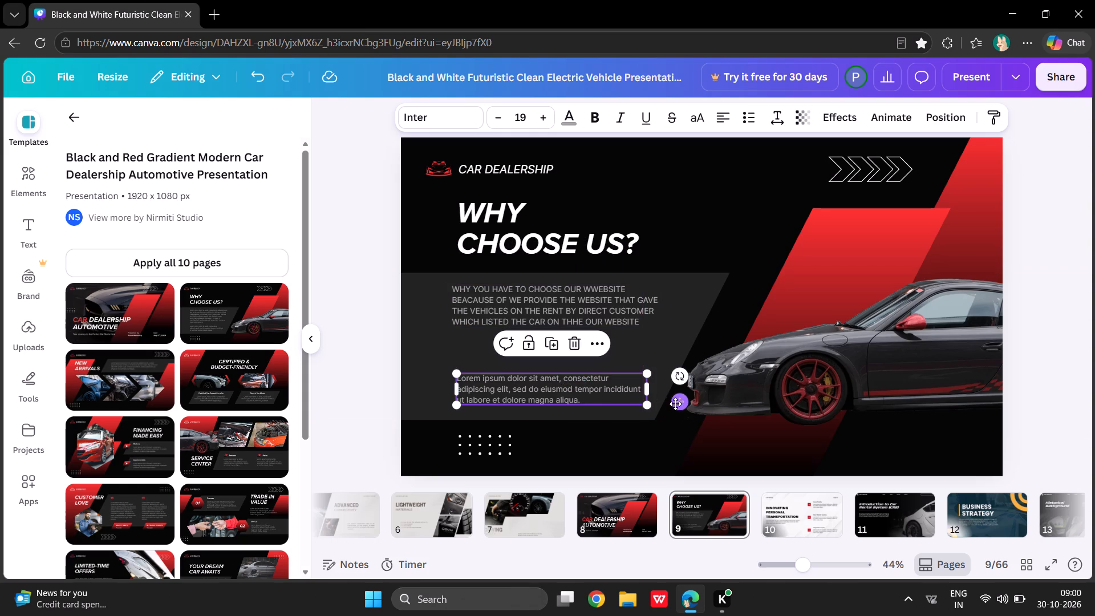
drag(679, 402, 674, 370)
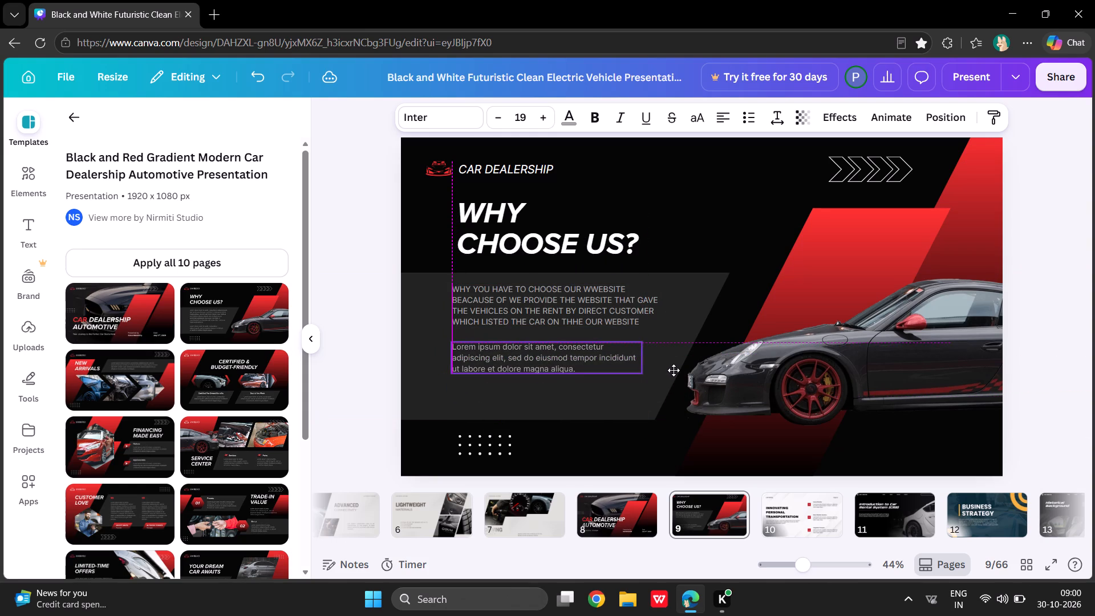
drag(674, 370, 674, 370)
Replace the second placeholder paragraph with "CAR DEALERSHIP WAS ONE OF THE BEST INVANTION INTRODUCED BY OUR".
double_click(586, 367)
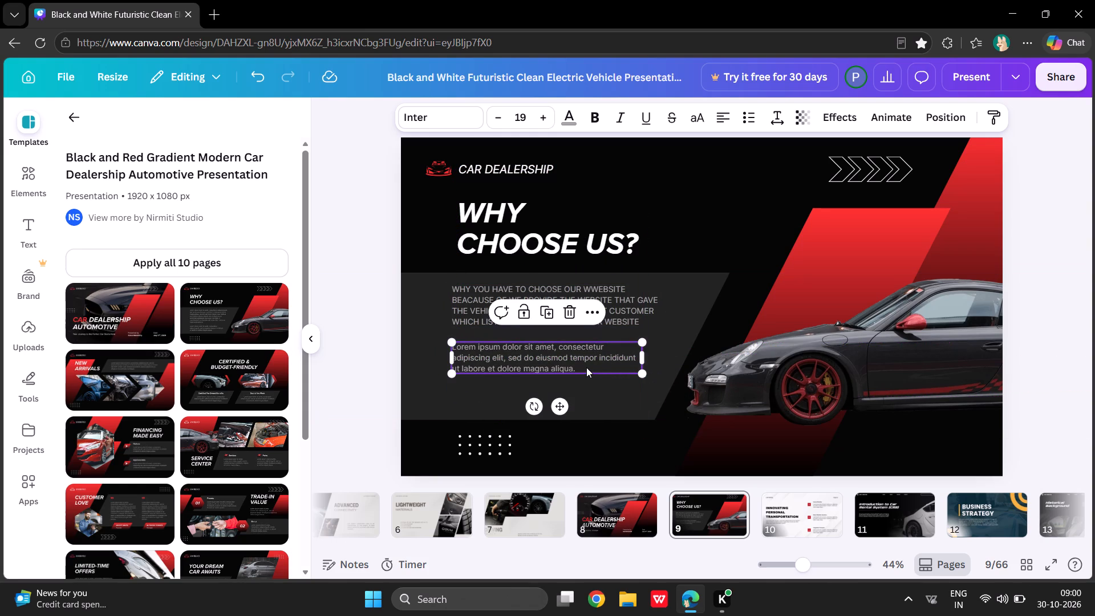
key(BackSpace)
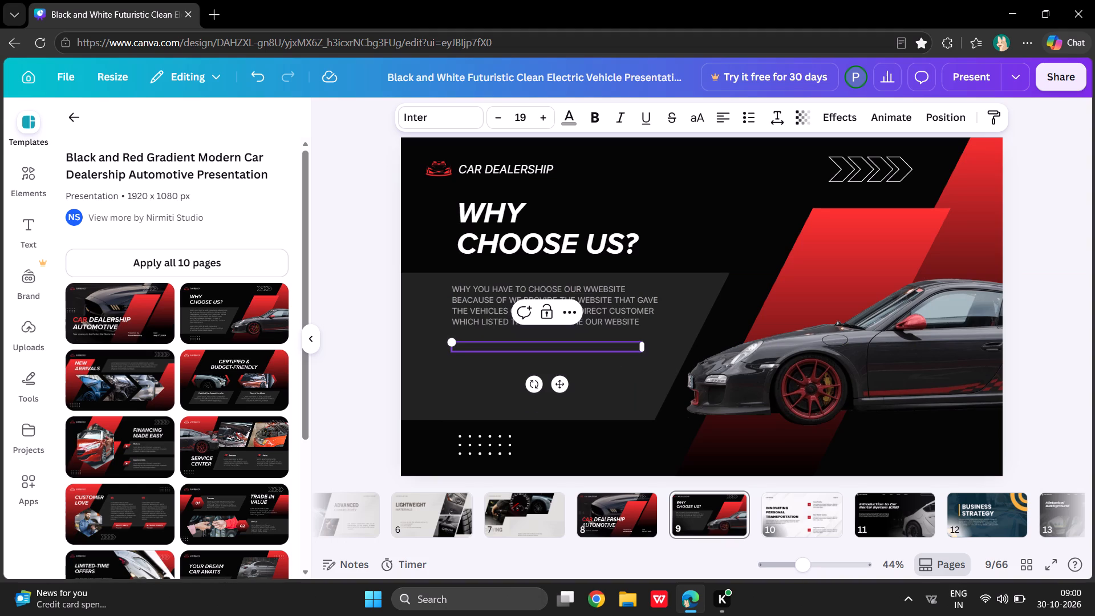
text(CAR)
key(space)
text(DEALERSHIP)
key(space)
text(WAS WAS)
key(space)
key(BackSpace)
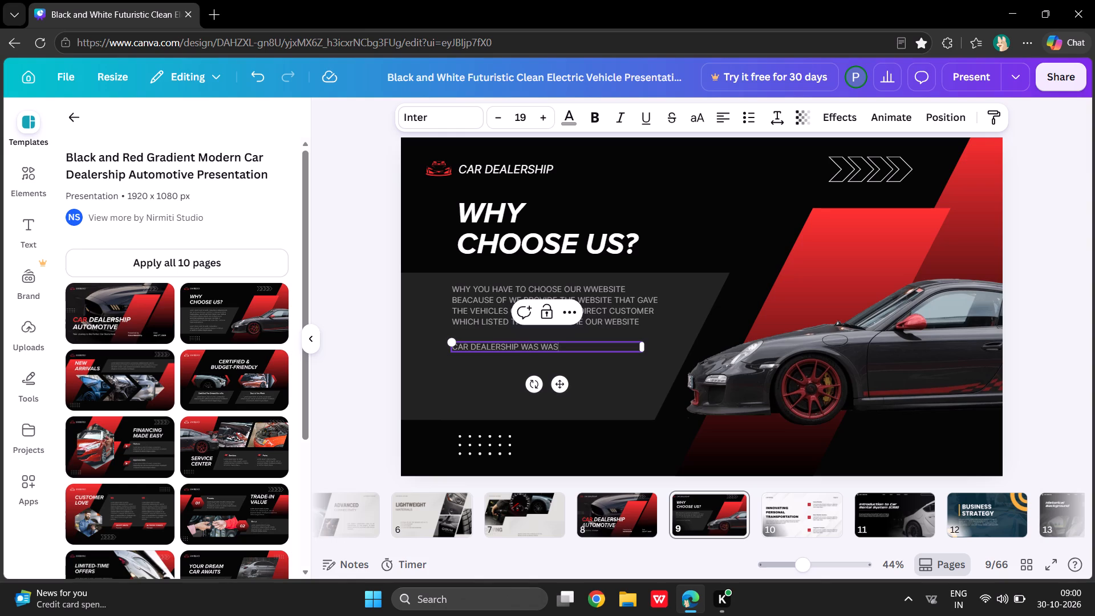
key(BackSpace)
key(BackSpace)
key(BackSpace)
text(ONE OF THE BEST INVANTION)
key(space)
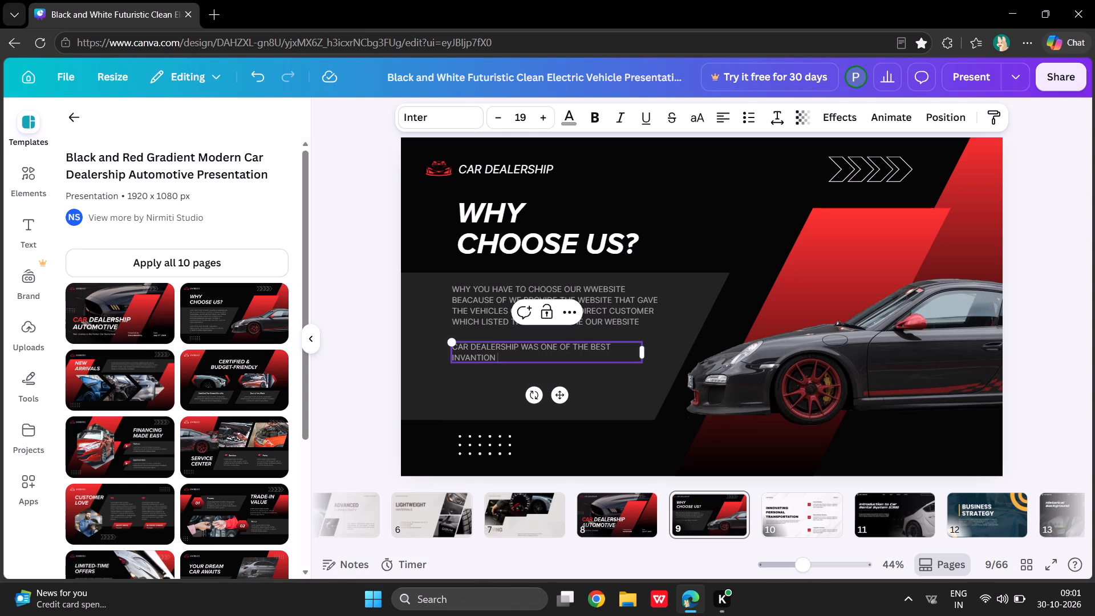
text(INTRODUCED BY)
key(space)
text(OUR)
key(space)
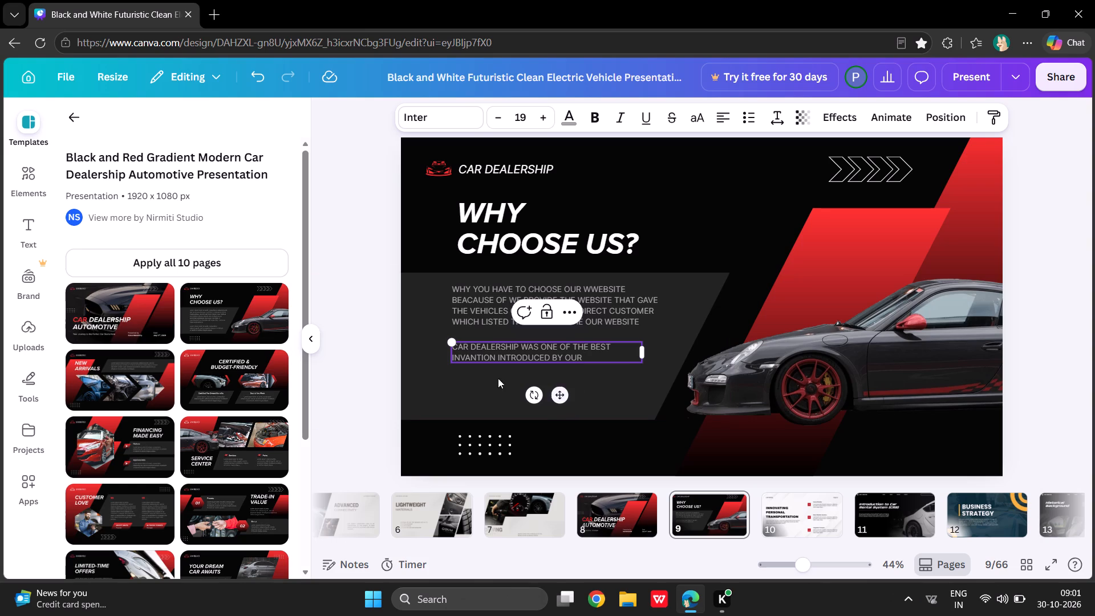
Add the "New Arrivals" page of the car dealership template as a new page after page 9.
click(153, 365)
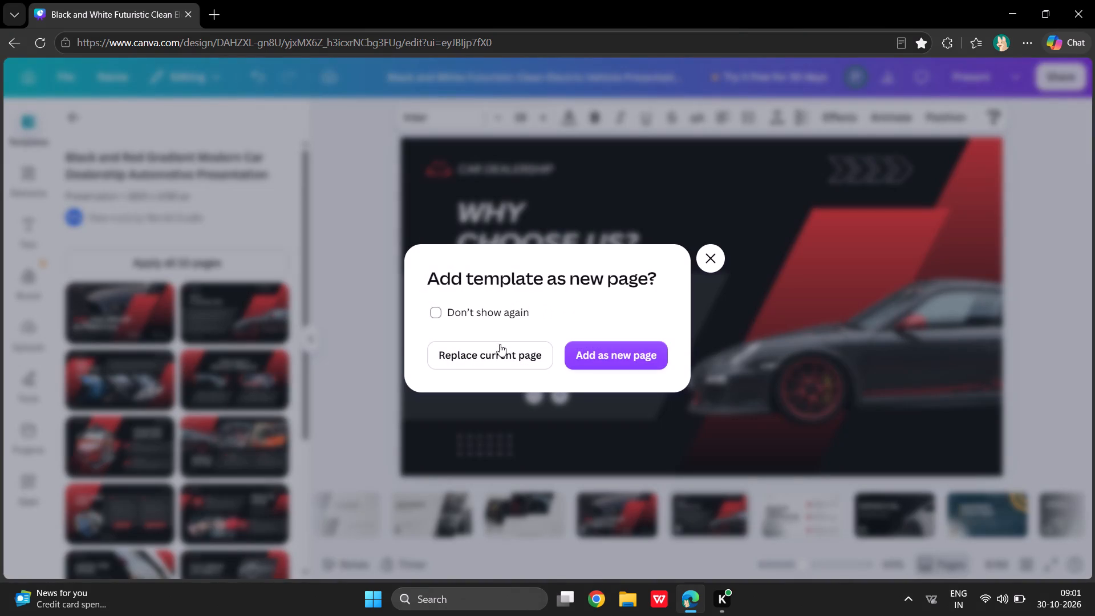
click(613, 355)
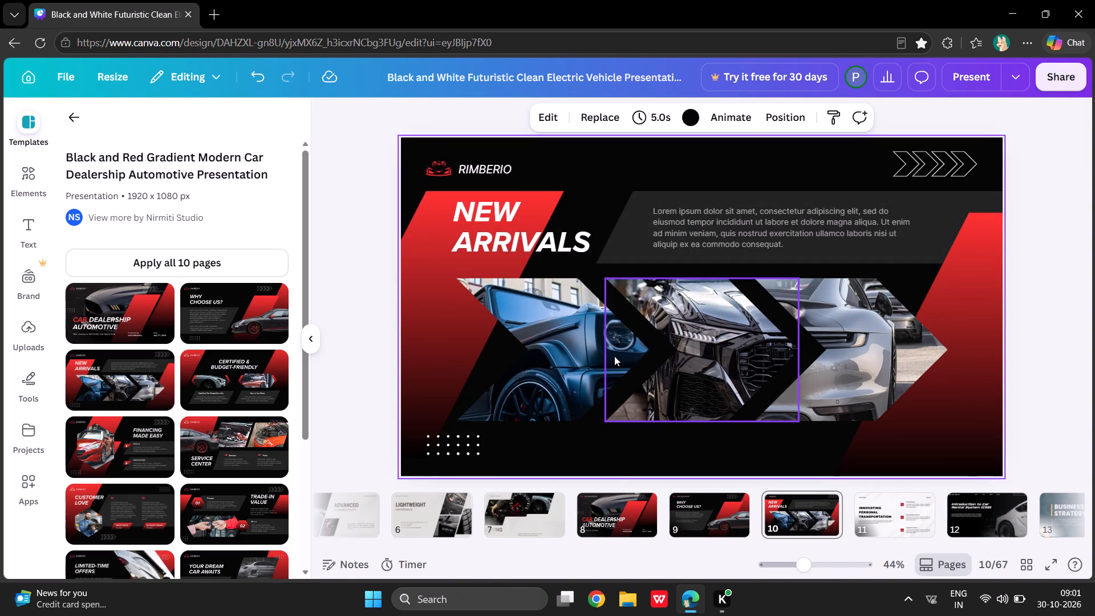
Replace the RIMBERIO brand text on the "New Arrivals" page with "CAR DEALERSHIP" and widen its box to fit one line.
double_click(493, 170)
key(BackSpace)
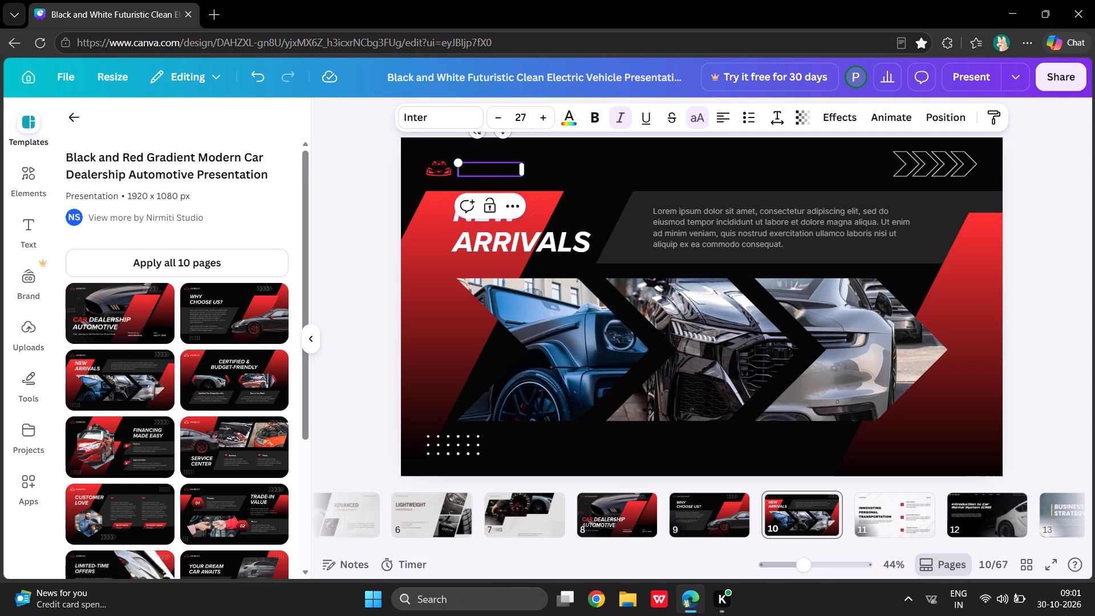
text(CAR R)
key(BackSpace)
text(DEALERSHIP)
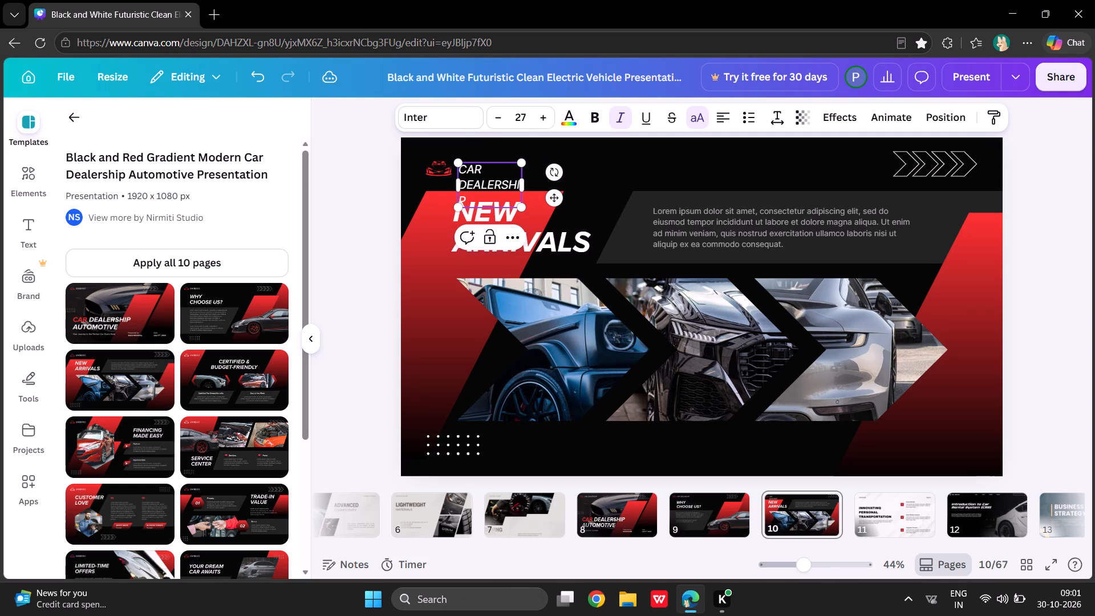
drag(522, 184, 568, 171)
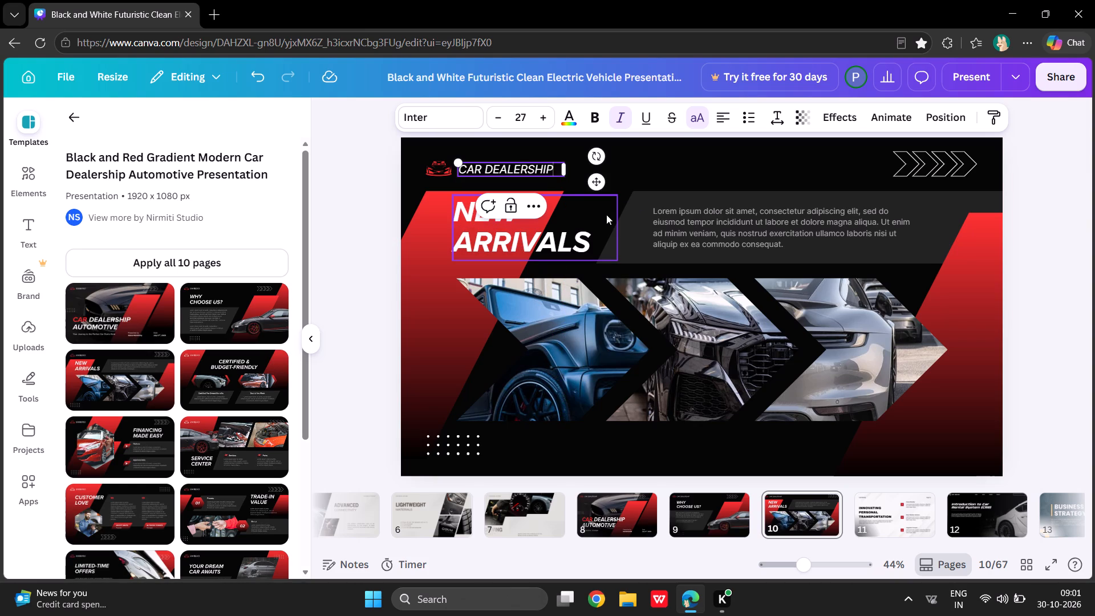
Replace the placeholder paragraph on the "New Arrivals" page with "IN OUR PROJECT NEW ARRIVAL SUCH AS THE WE HAVE INTEGRATED ARE SOFTWARE AND HARDWARE".
double_click(764, 241)
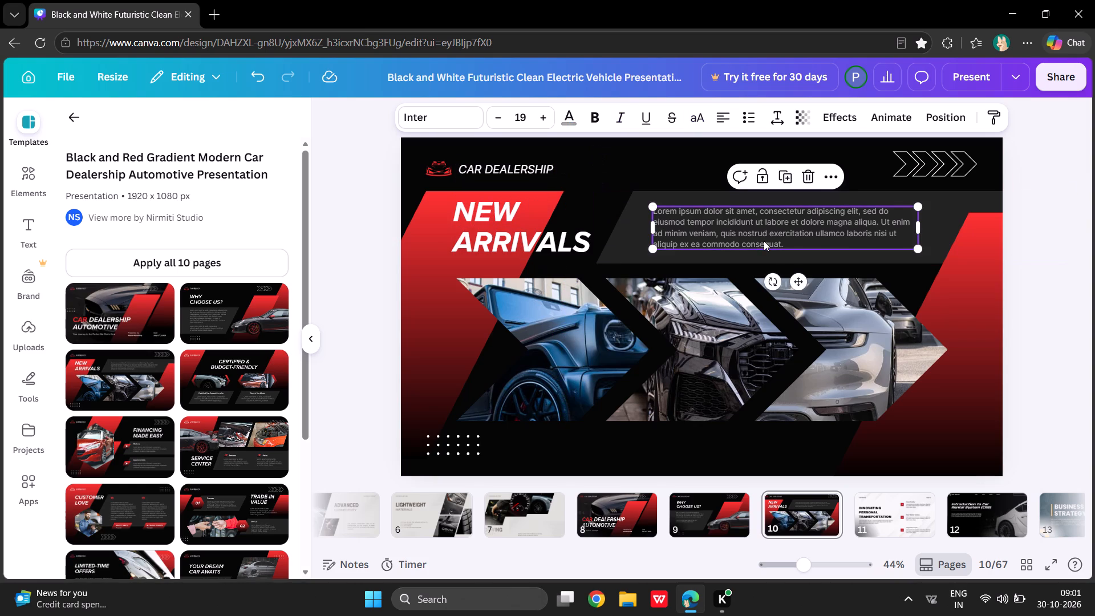
key(BackSpace)
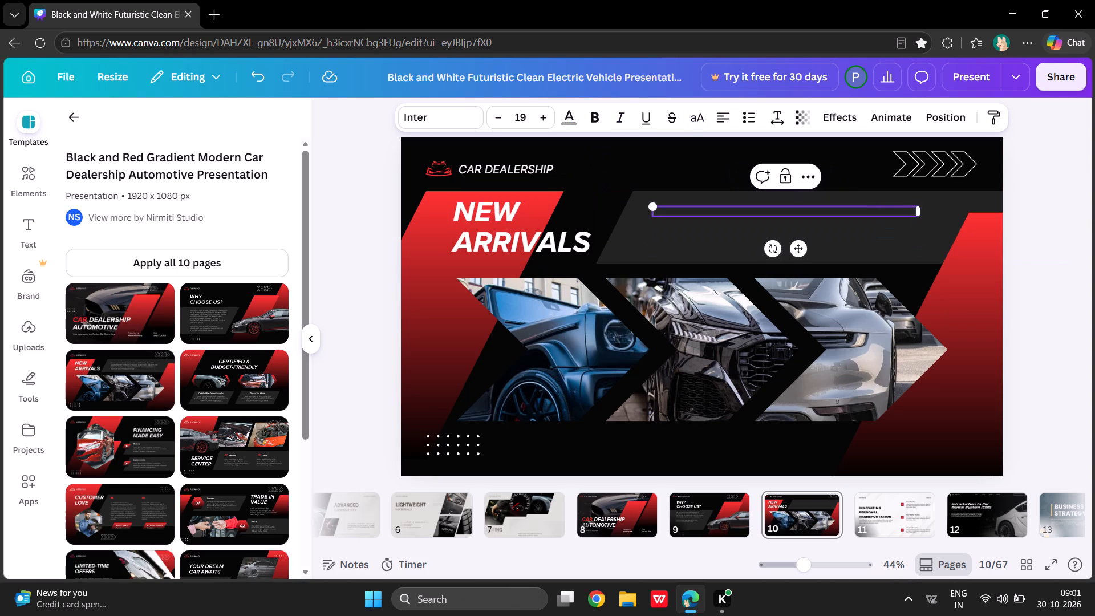
text(IN)
key(space)
text(OUR PROJECT NEW ARRIVAL SUCH AS THE)
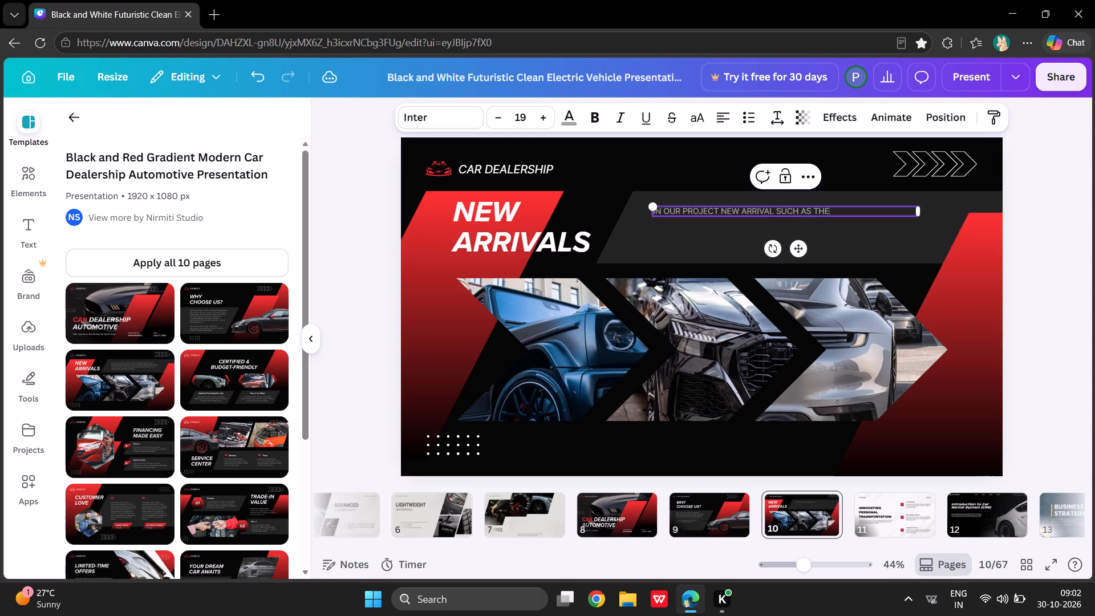
key(space)
text(WE HAVE INTEGRATED ARE SOFTWARE AND HARD)
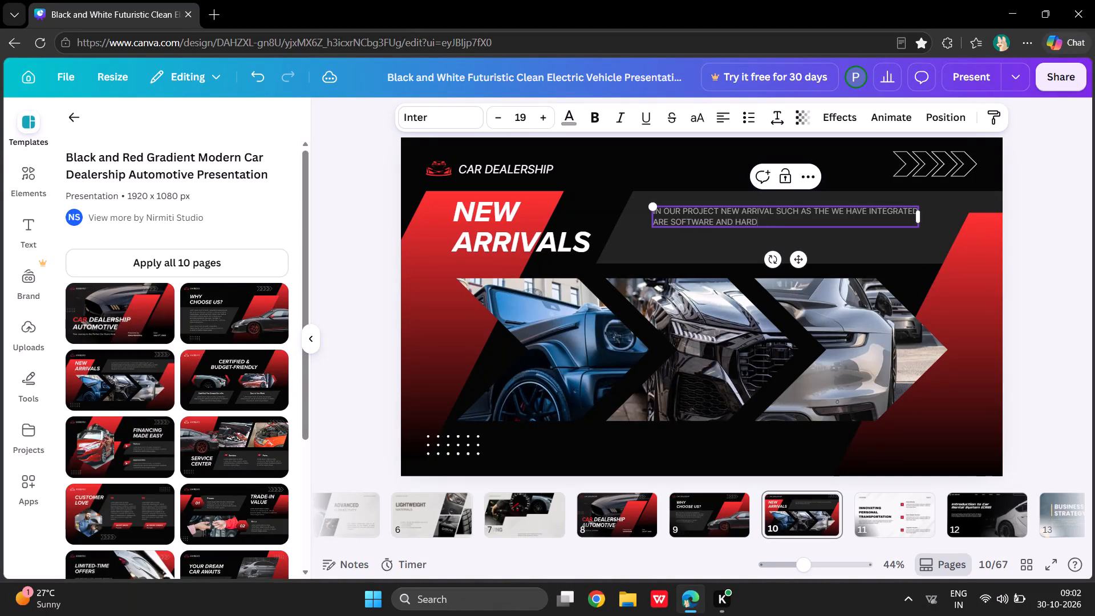
text(WARE)
key(space)
text(AND)
key(space)
key(space)
key(BackSpace)
key(BackSpace)
key(BackSpace)
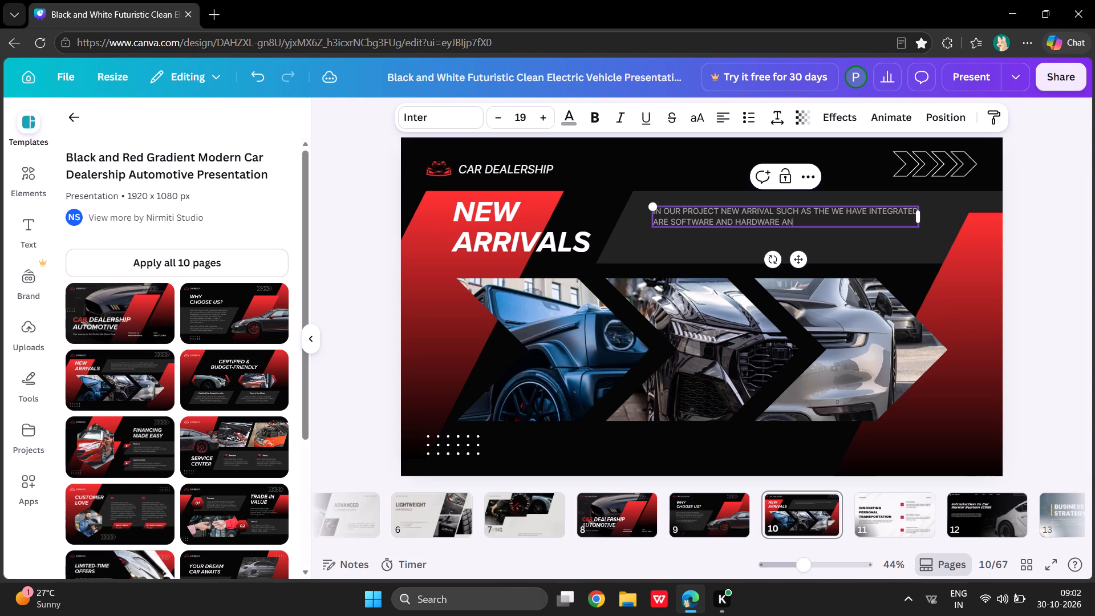
key(BackSpace)
key(BackSpace)
Continue the paragraph with "NEW ARRRIVALS BASACALLY DEPENDED ON THE OWNER OF THE CAR WHEN THEY LISTED THERE CARS".
text(NEW)
key(space)
text(ARRRIVALS BAS)
text(ACC)
key(BackSpace)
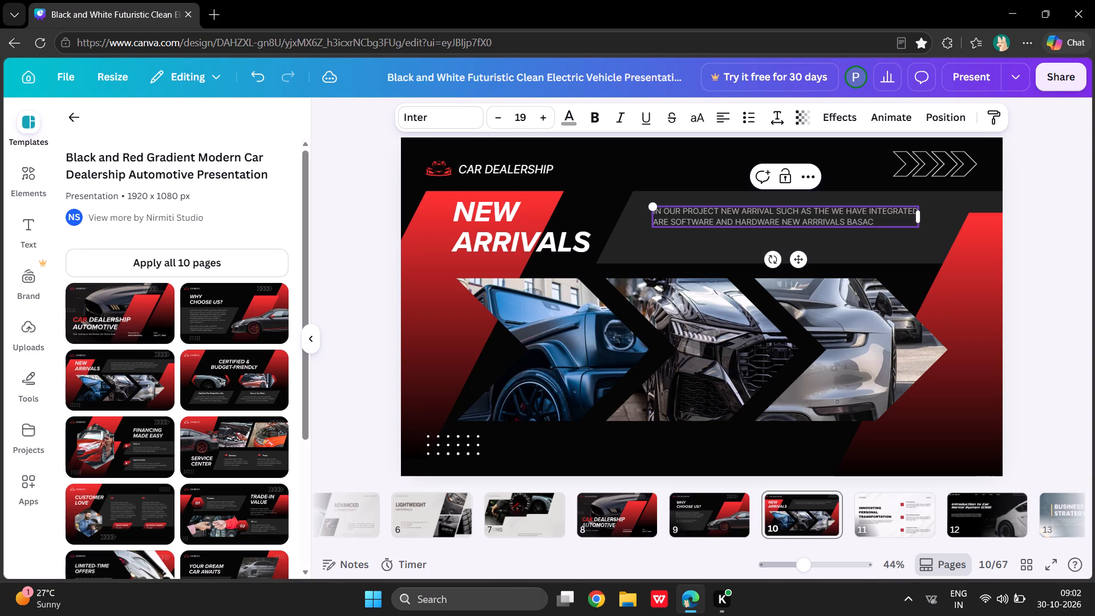
text(ALLY DEPENDED ON THE)
key(space)
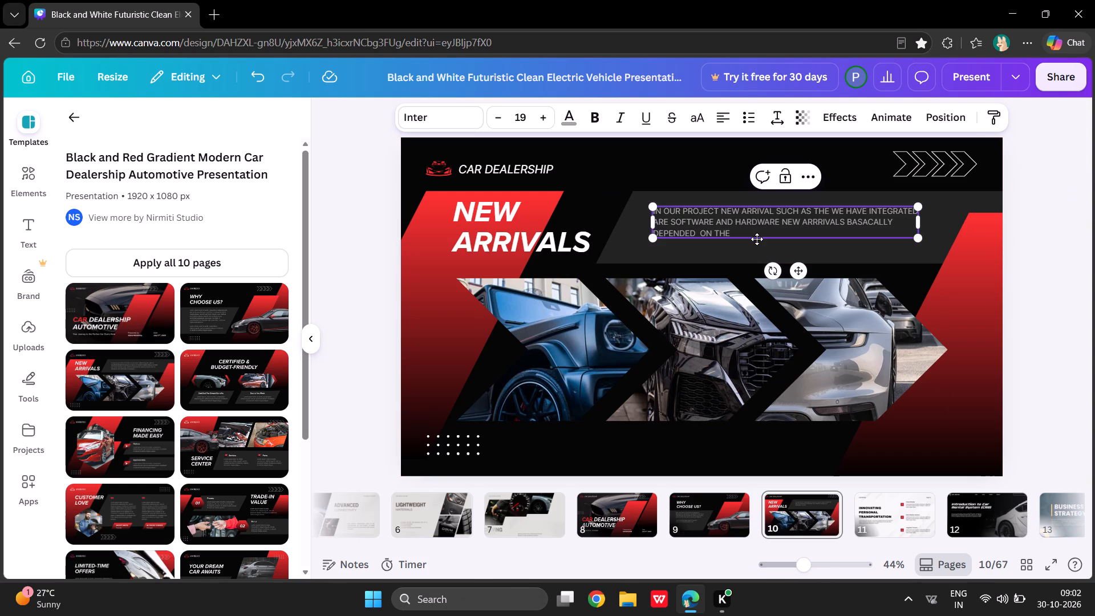
key(space)
text(OWNER OF THE CAR)
key(space)
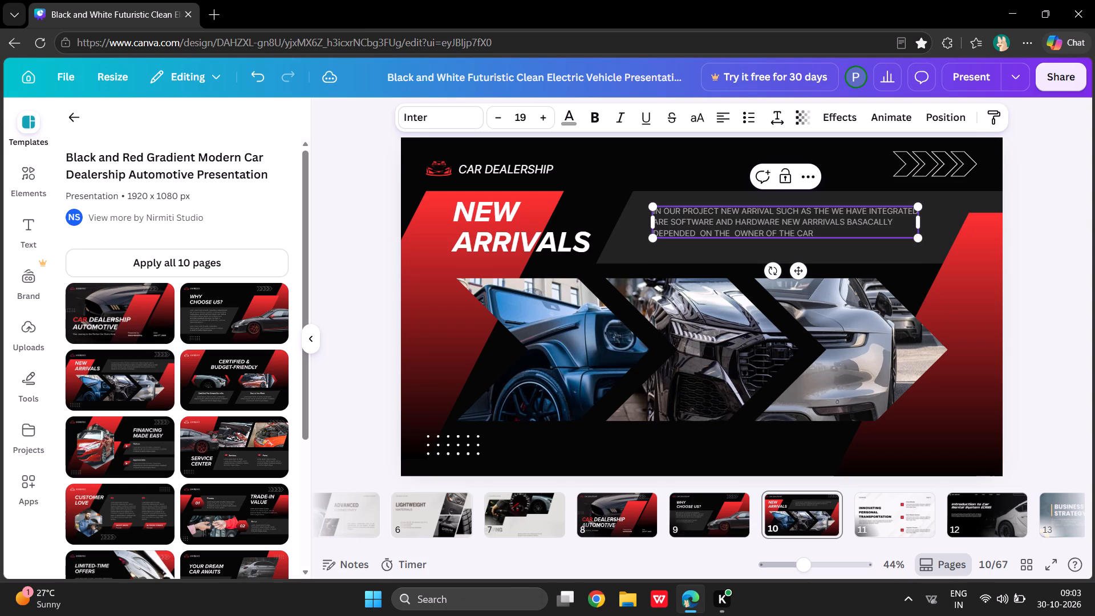
text(WHEN THEY)
key(space)
text(LISTED THERE CARS)
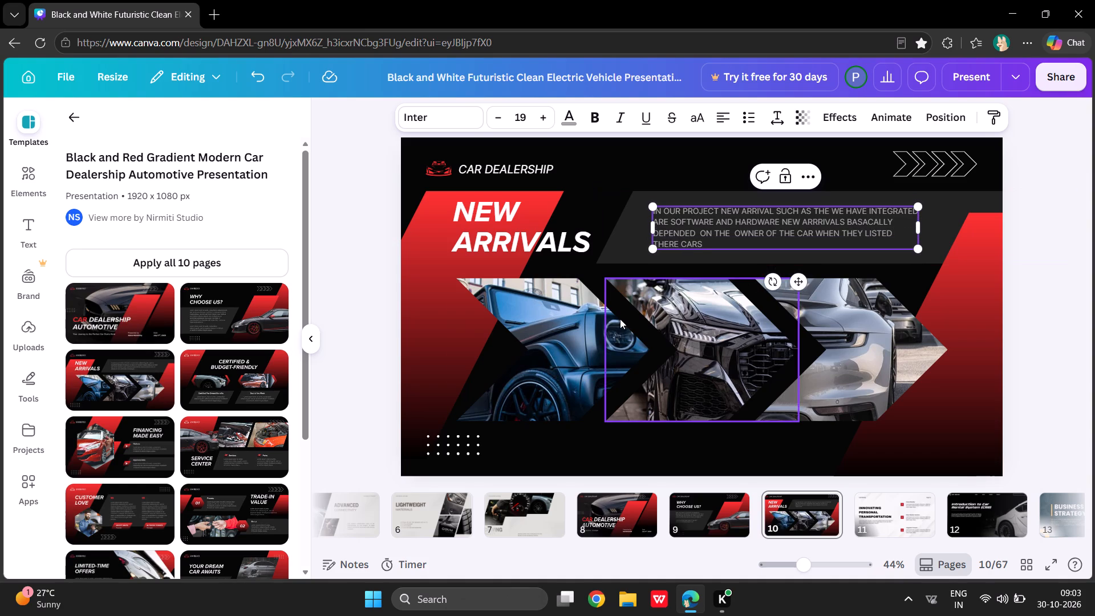
Swap the outer two car photos so the silver car starts the row and the blue car ends it.
drag(578, 331, 817, 198)
drag(858, 311, 572, 305)
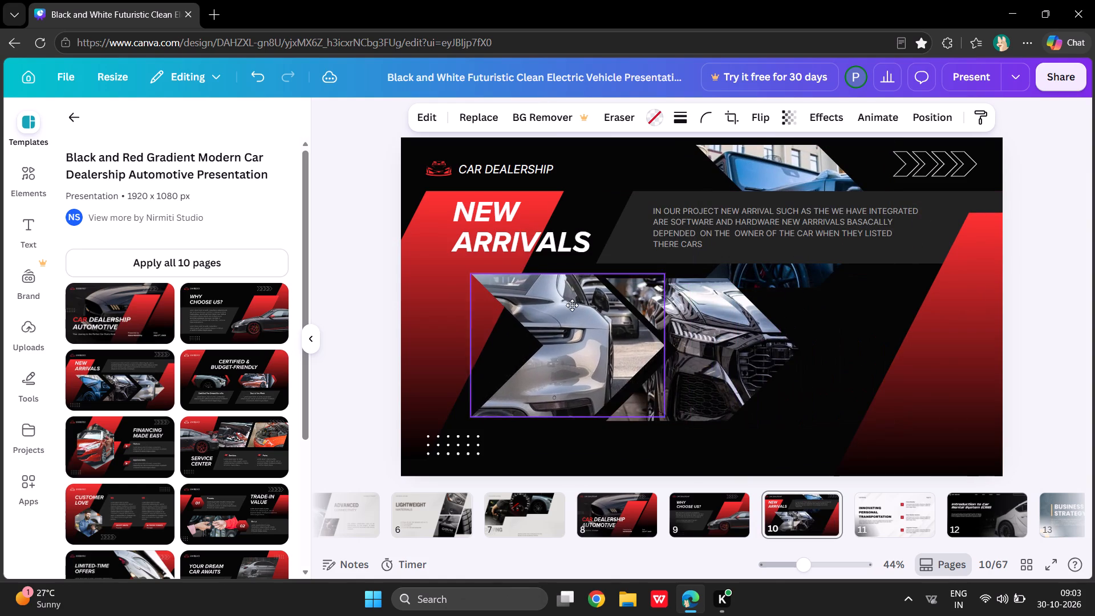
drag(572, 305, 579, 310)
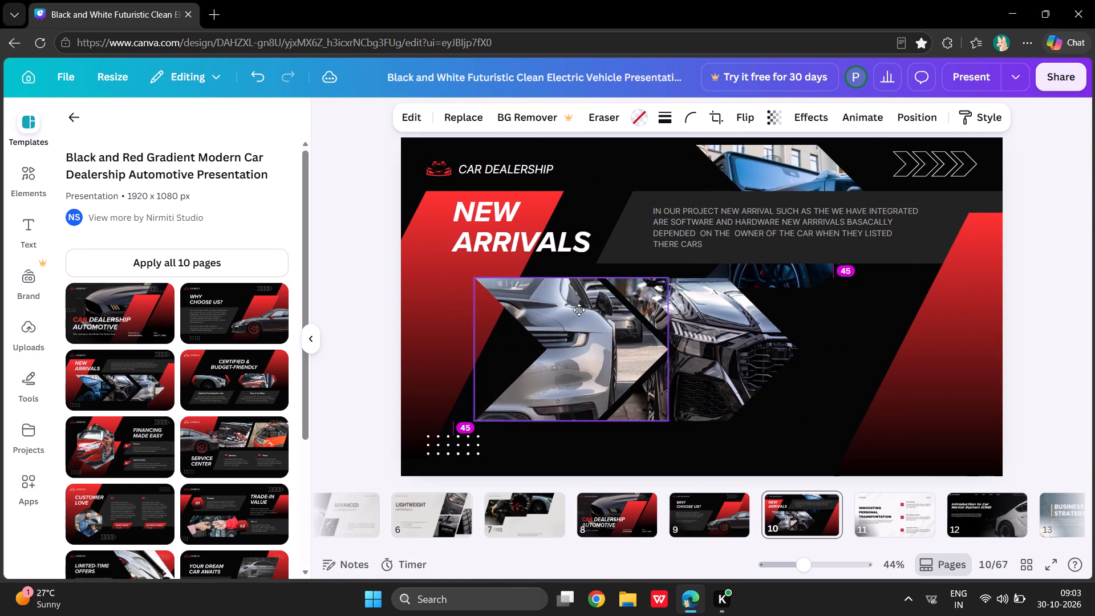
drag(579, 310, 579, 310)
drag(743, 182, 751, 224)
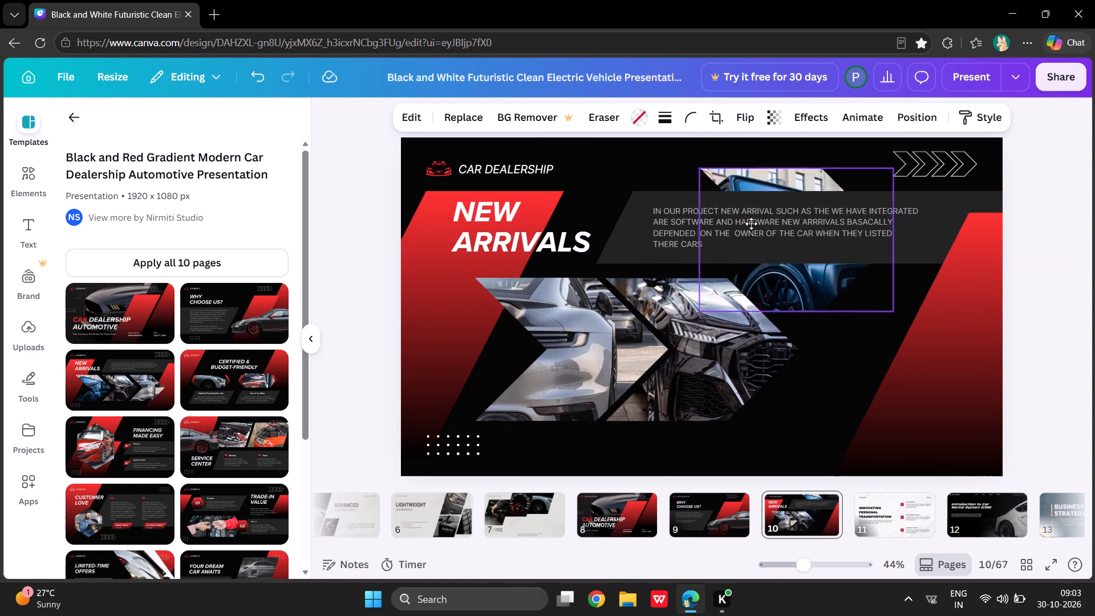
drag(751, 224, 779, 311)
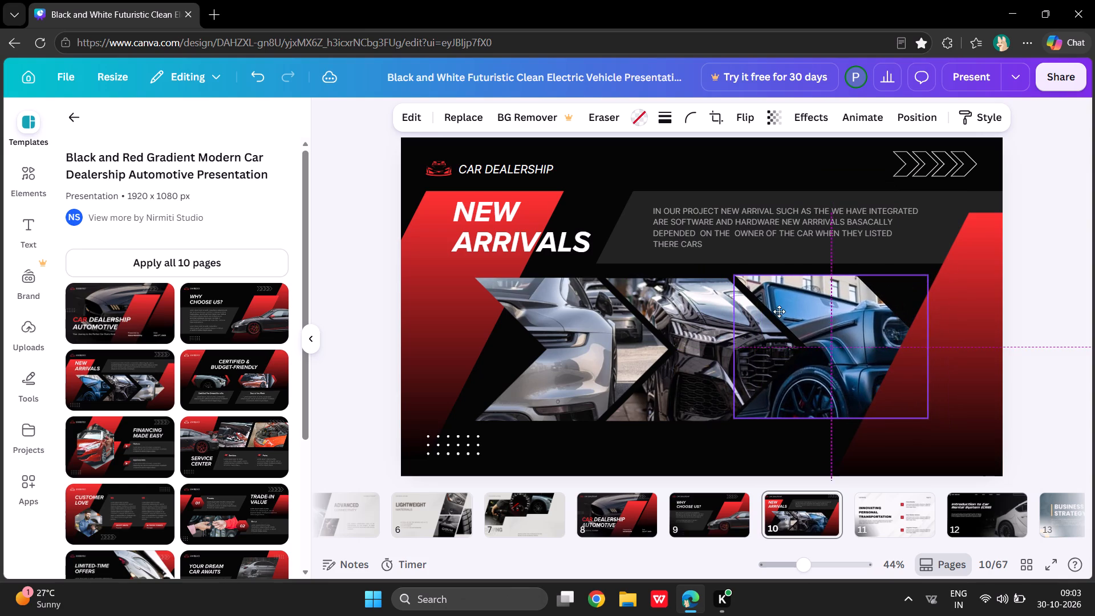
drag(779, 311, 777, 310)
drag(777, 310, 778, 310)
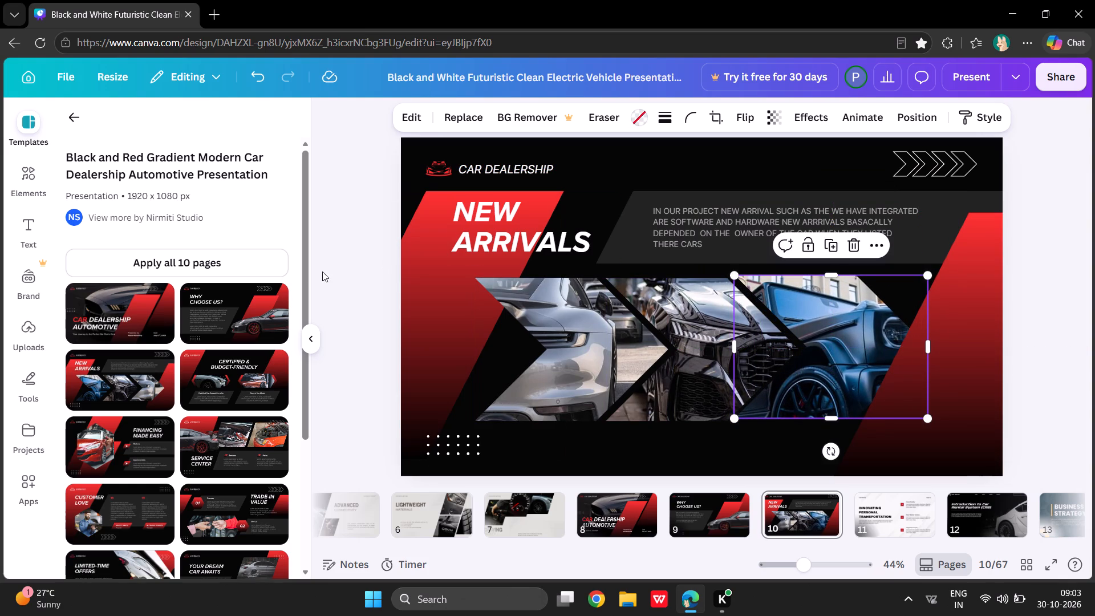
Add the "Certified & Budget-Friendly" page of the car dealership template as a new page after page 10.
click(188, 371)
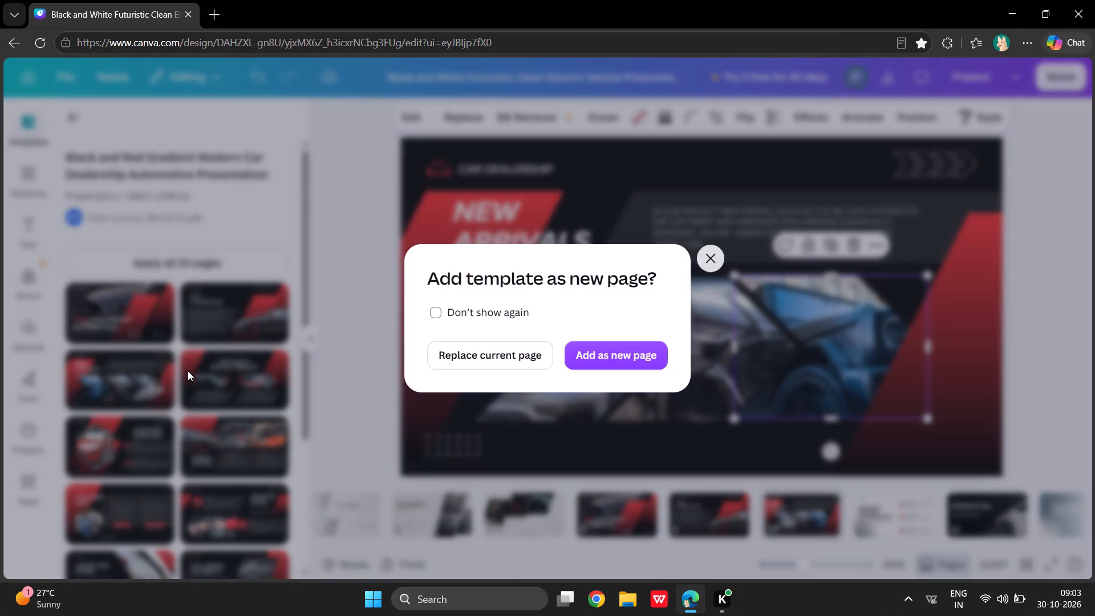
click(610, 359)
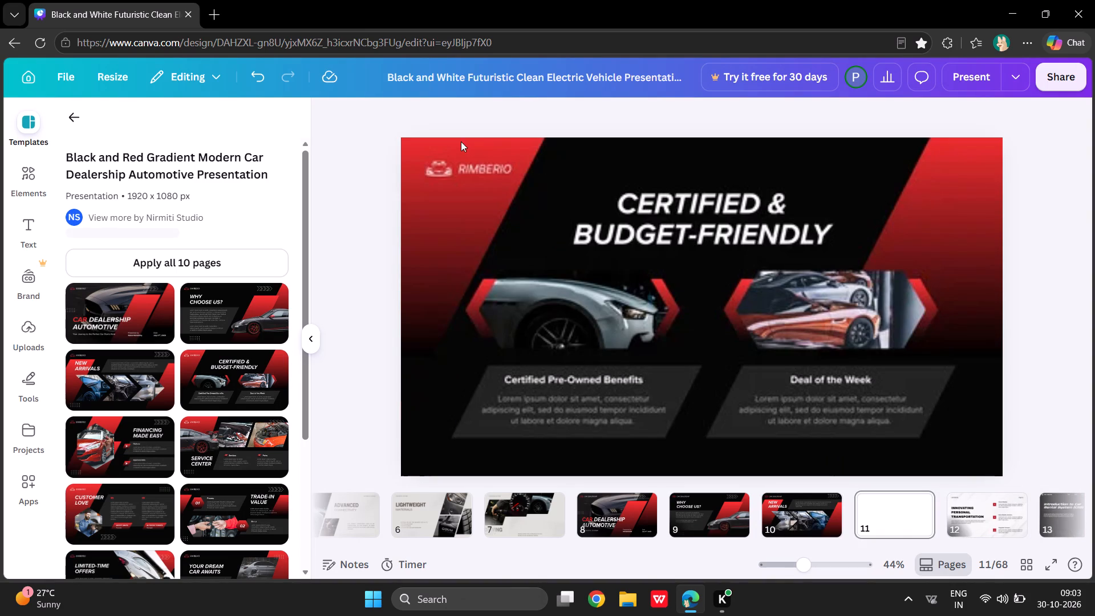
Replace the RIMBERIO brand text on the "Certified & Budget-Friendly" page with "CAR DEALERSHIP" and widen its box to fit one line.
double_click(469, 164)
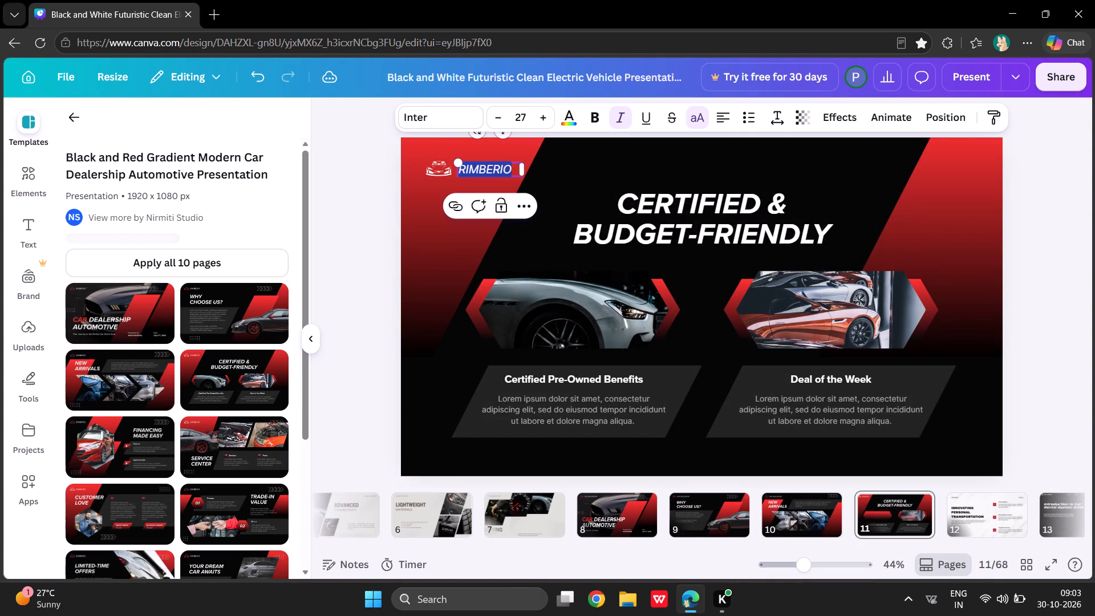
key(BackSpace)
text(CAR DEALER)
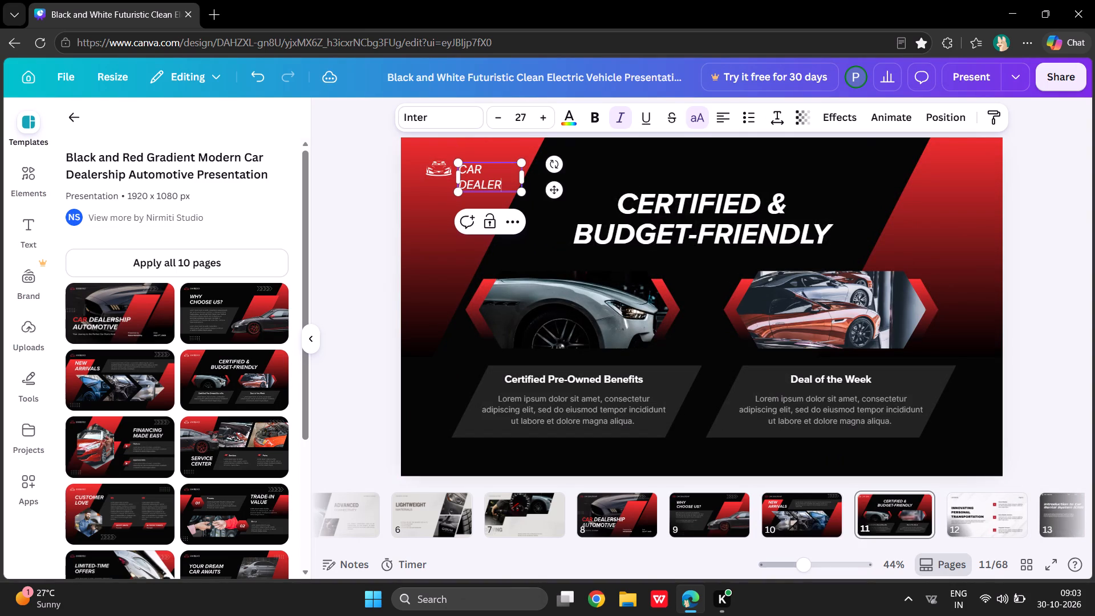
key(space)
key(BackSpace)
text(SHIP)
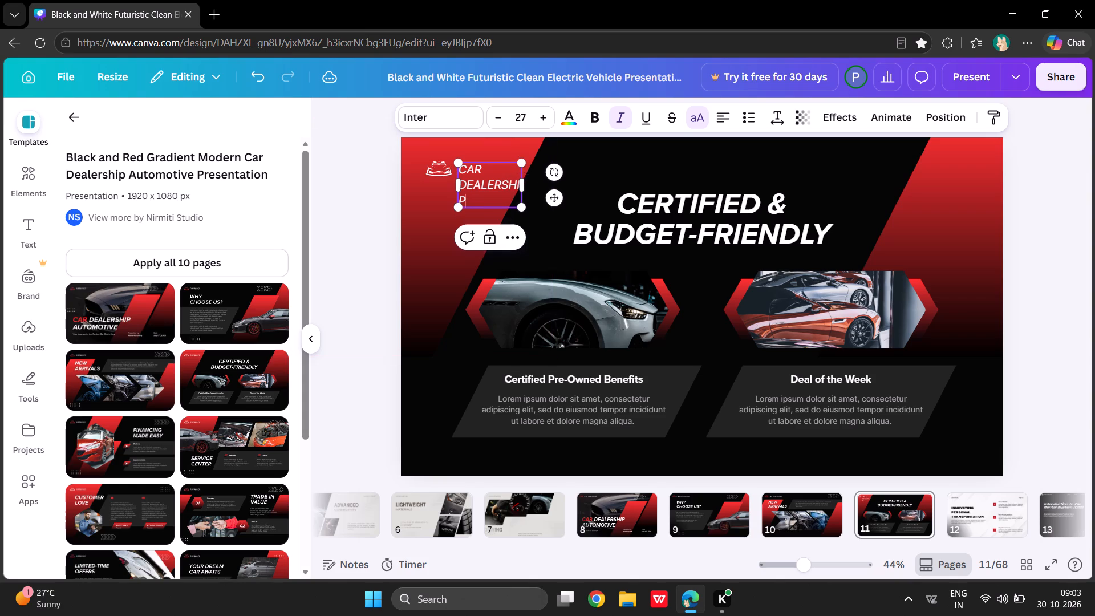
drag(524, 184, 547, 179)
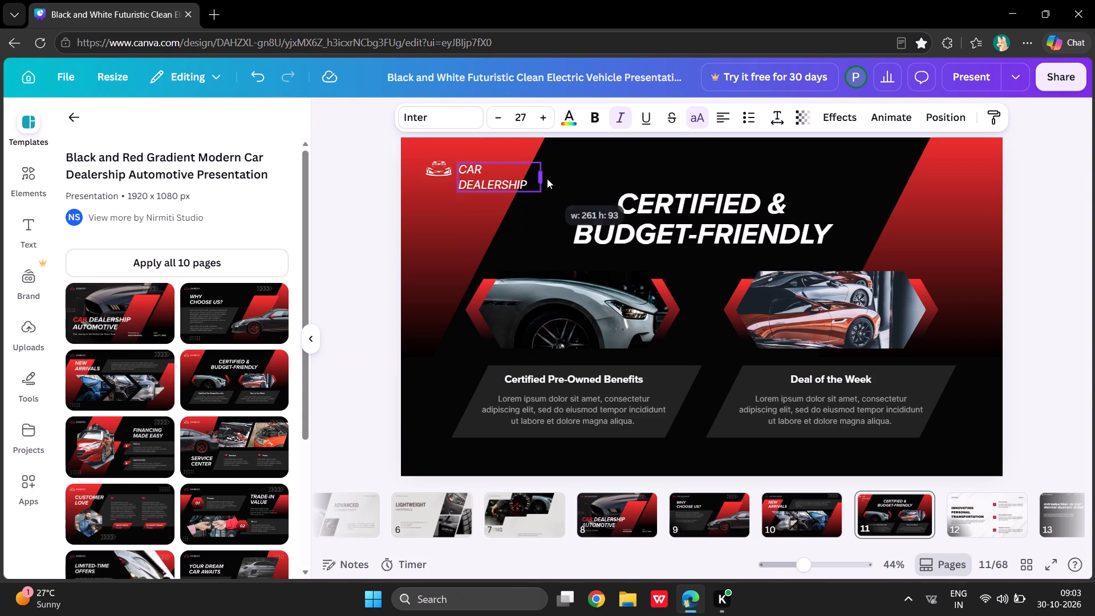
drag(547, 179, 570, 172)
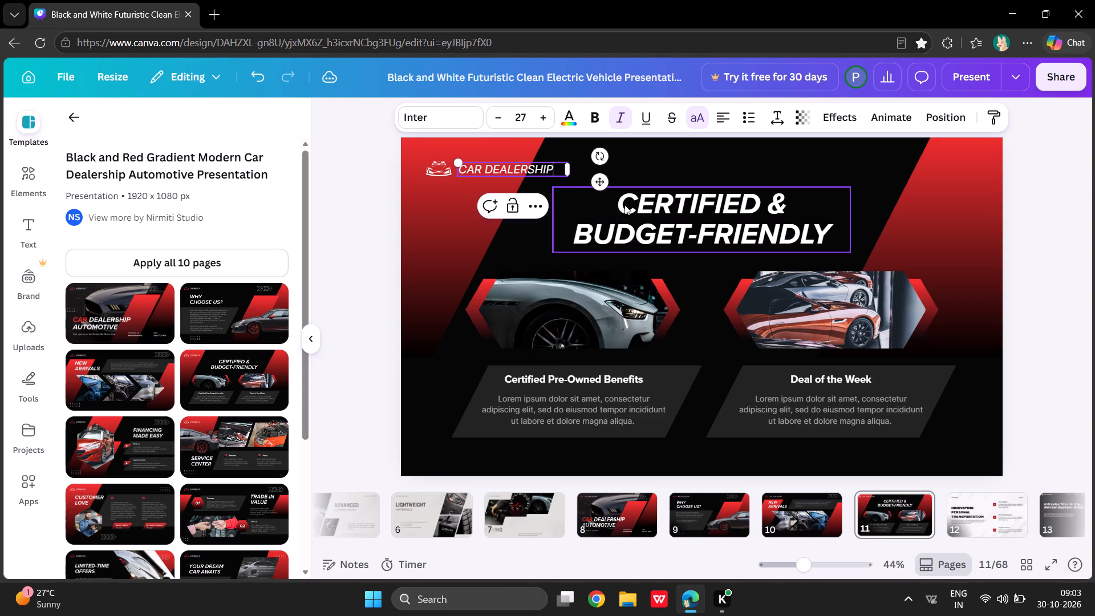
Replace the placeholder text under "Certified Pre-Owned Benefits" with "PRE-OWNED BENEFITS ARE PROVIDED SUCH AS LIMITED CAR STOCK WAS THERE".
double_click(570, 411)
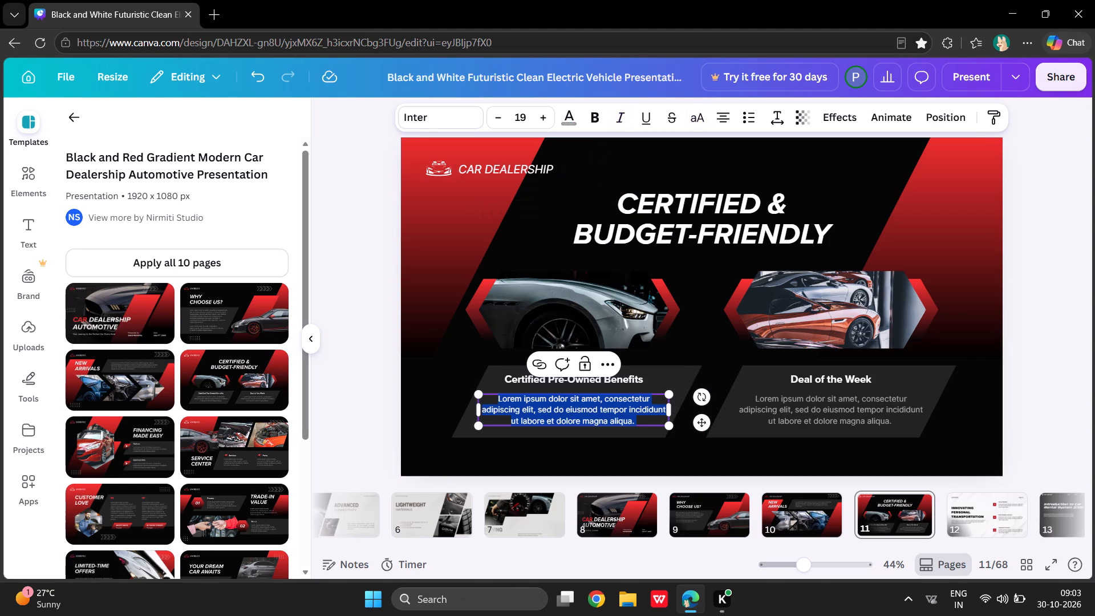
key(BackSpace)
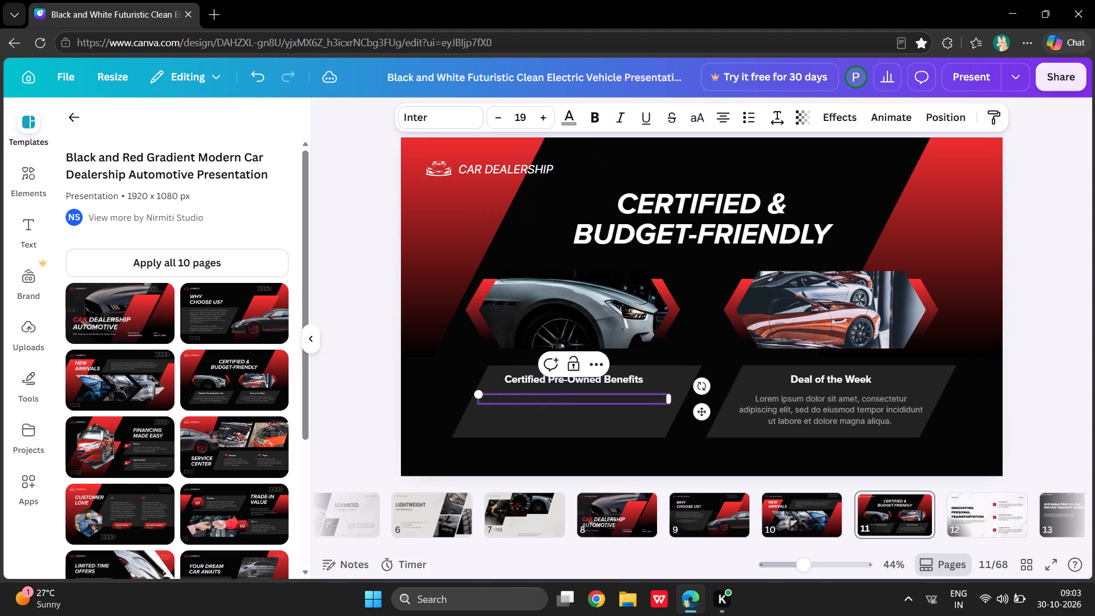
key(p)
text(RE)
text(-OWNED)
key(space)
text(BE)
key(n)
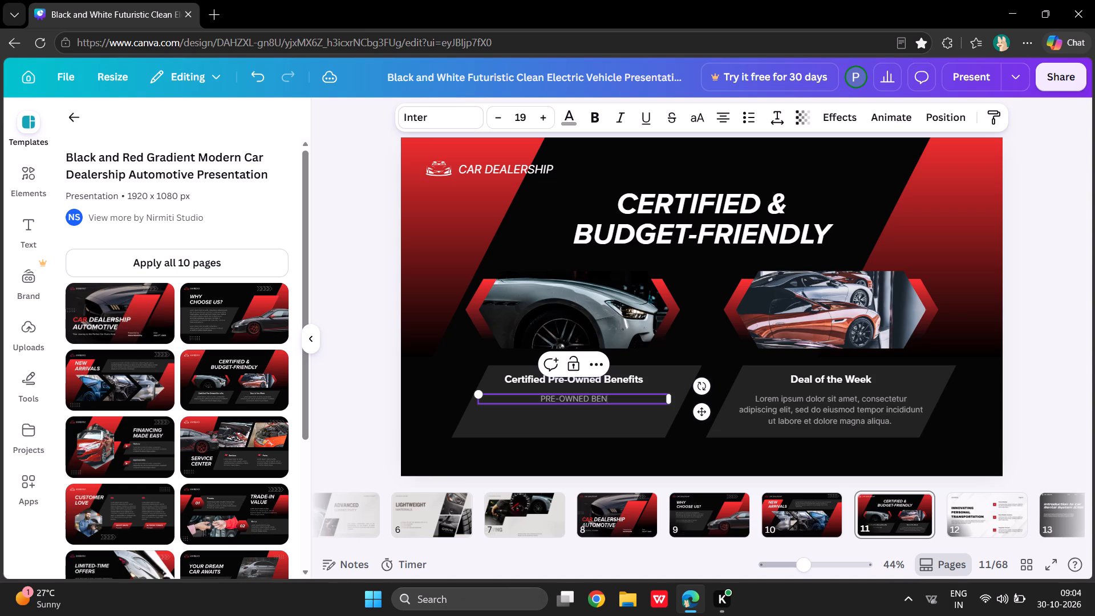
text(EFITS ARE PROVIDED SUCH AS)
key(space)
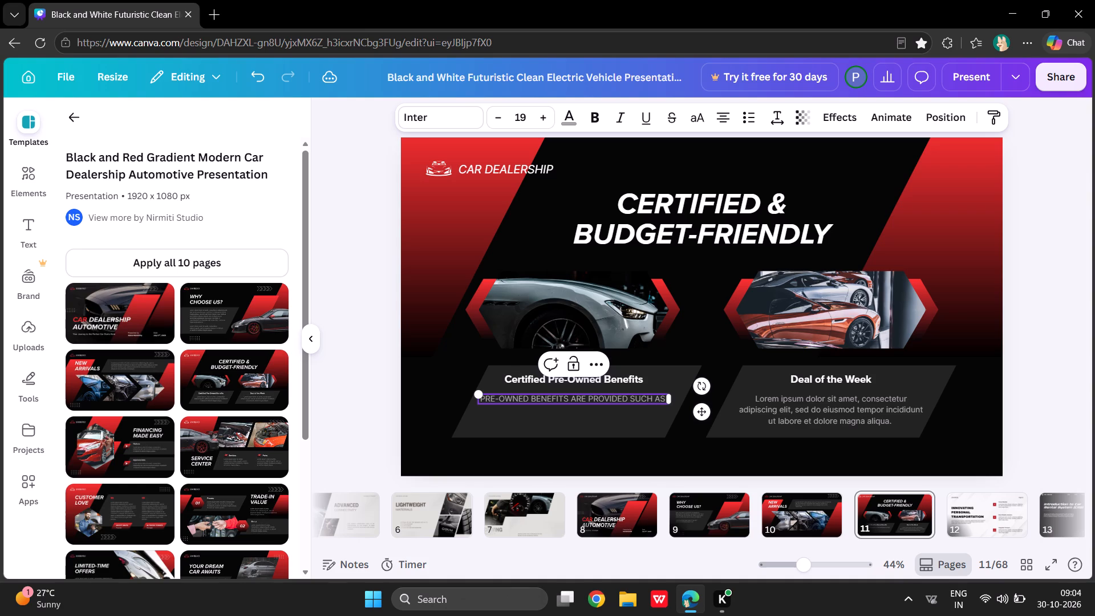
text(LIMITED A)
key(BackSpace)
text(CAR)
key(space)
text(STOCK)
key(space)
text(WAS THERE)
key(space)
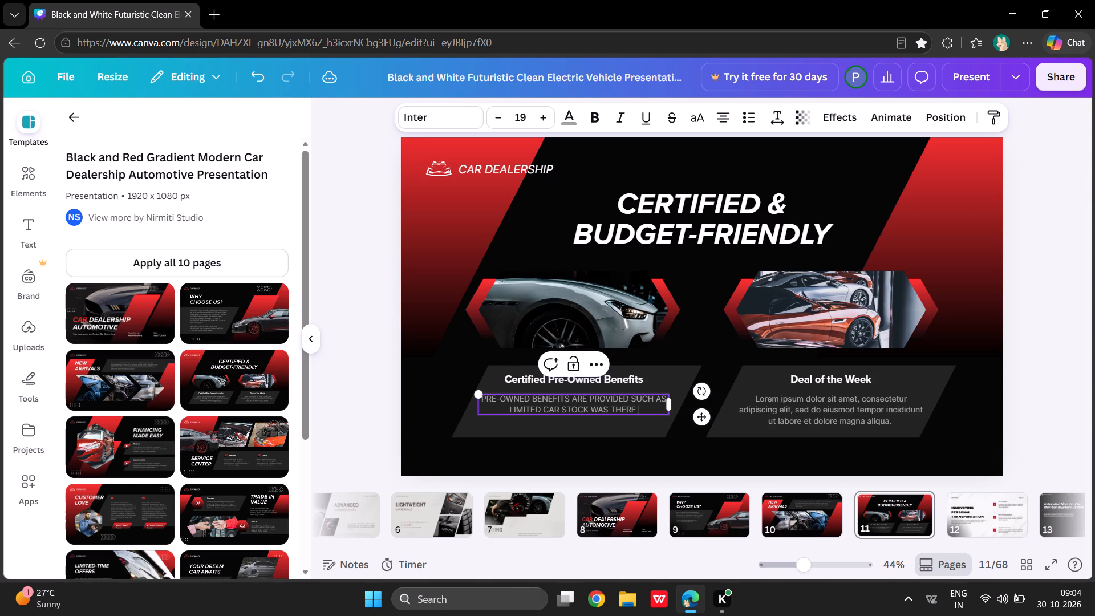
Continue the Certified Pre-Owned Benefits text with "SO WHO CAME FIRST THEY GET A CAR ON THE RENT".
text(SO)
key(space)
key(space)
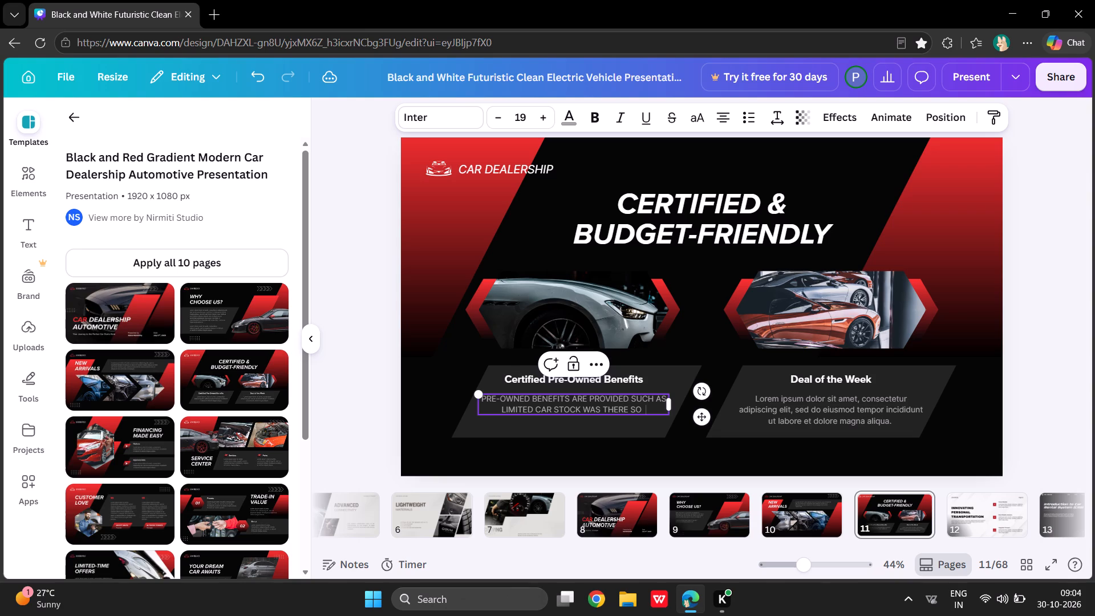
text(WHO CAME FIRST THEY)
key(space)
text(GET A)
key(space)
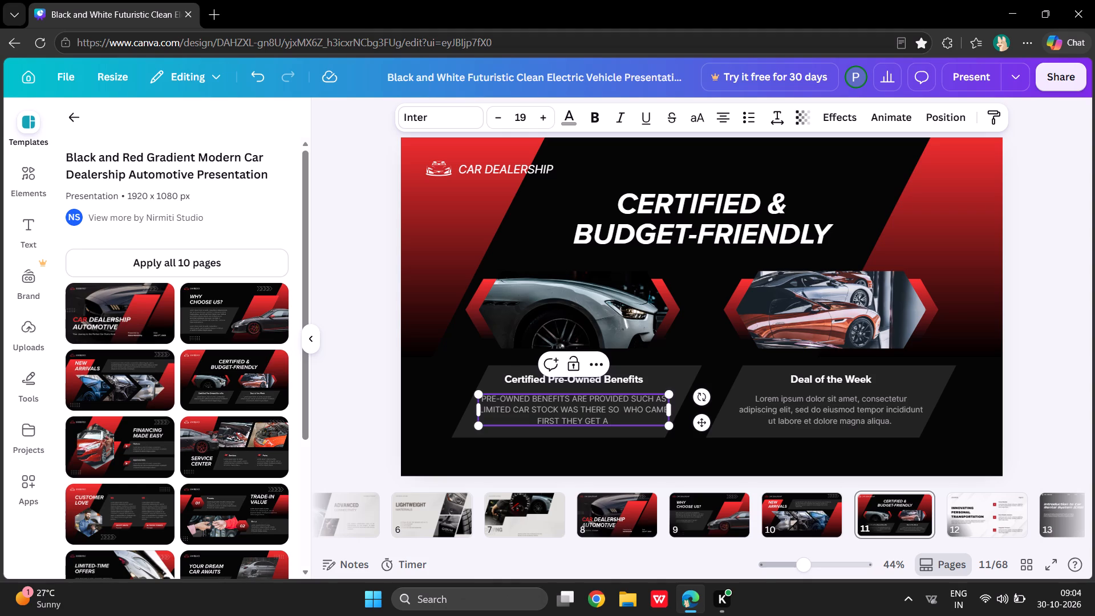
text(CAR ON THE RENT)
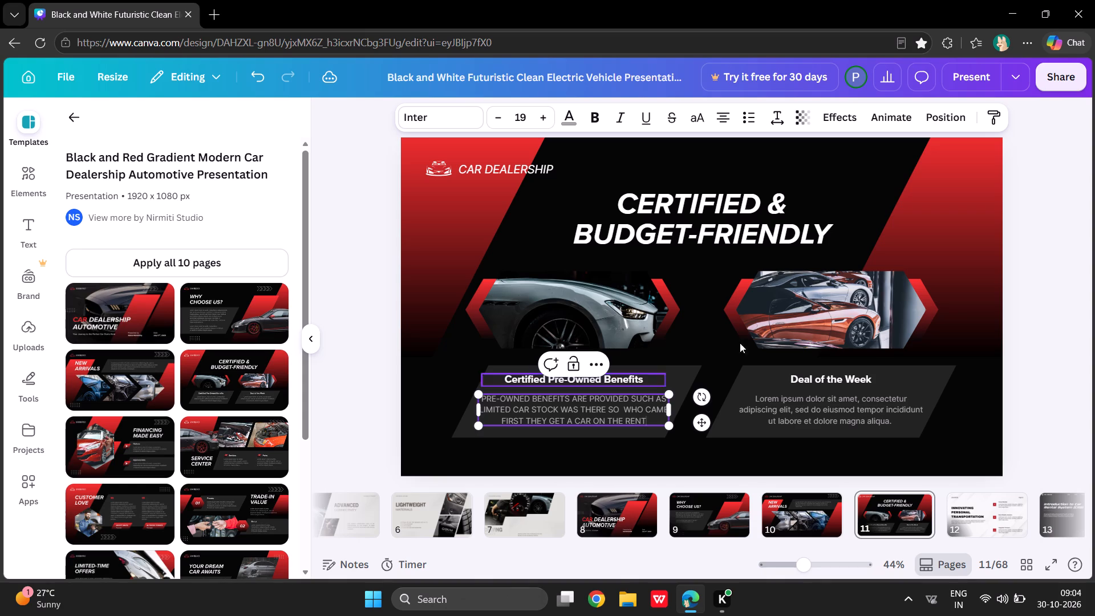
Replace the placeholder text under "Deal of the Week" with "DEAL OF WEEK IS BACALLY DEPEND ON".
double_click(837, 406)
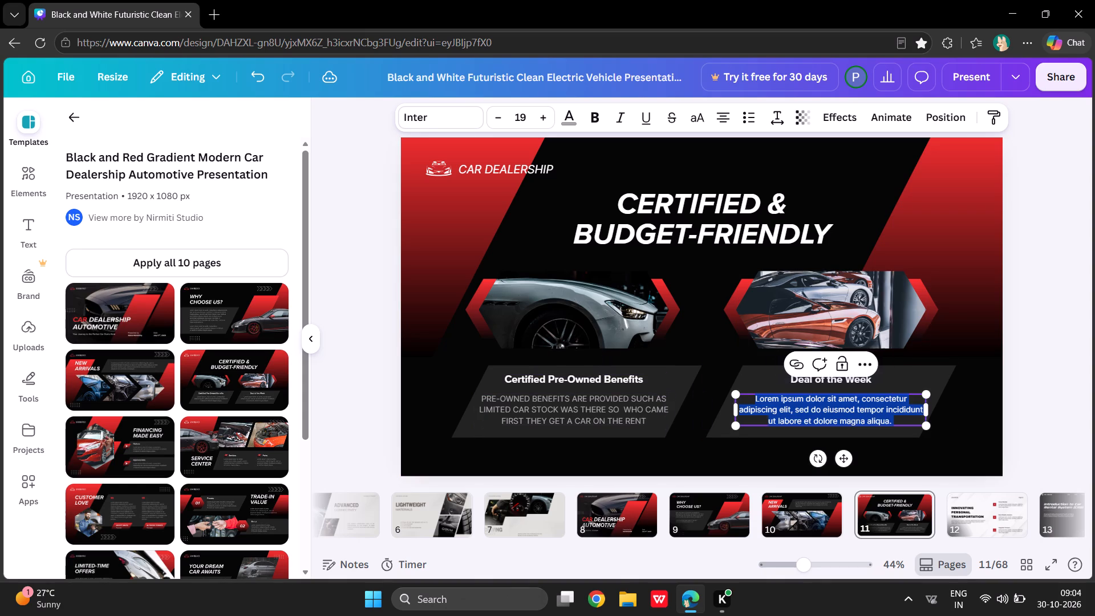
key(BackSpace)
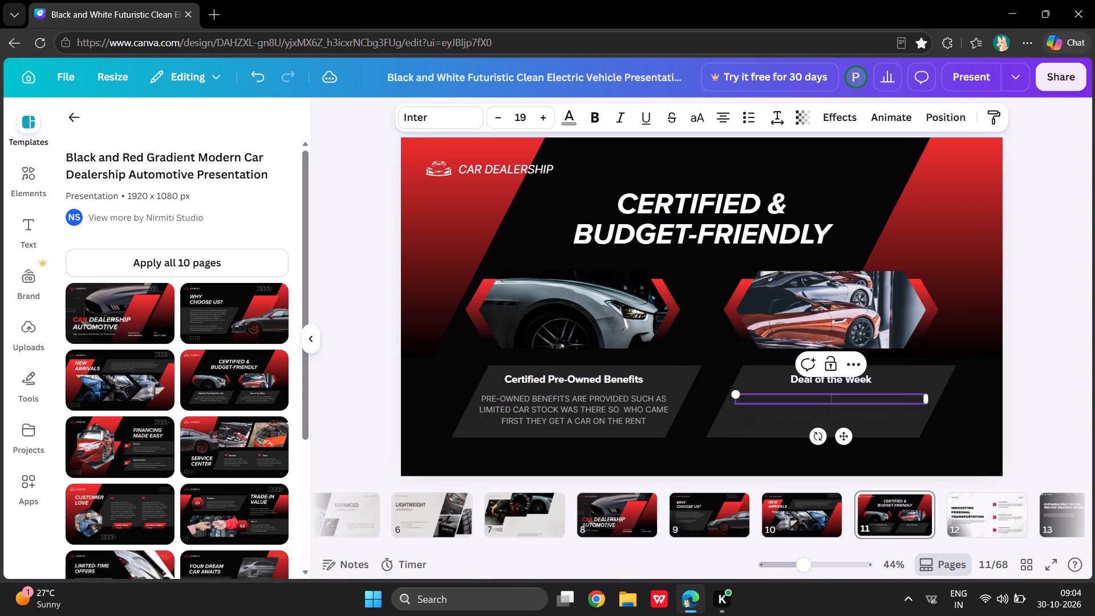
text(DEE)
key(BackSpace)
key(a)
text(L OF)
key(space)
key(w)
text(EEK IS BACALLY DEPEND IN)
key(space)
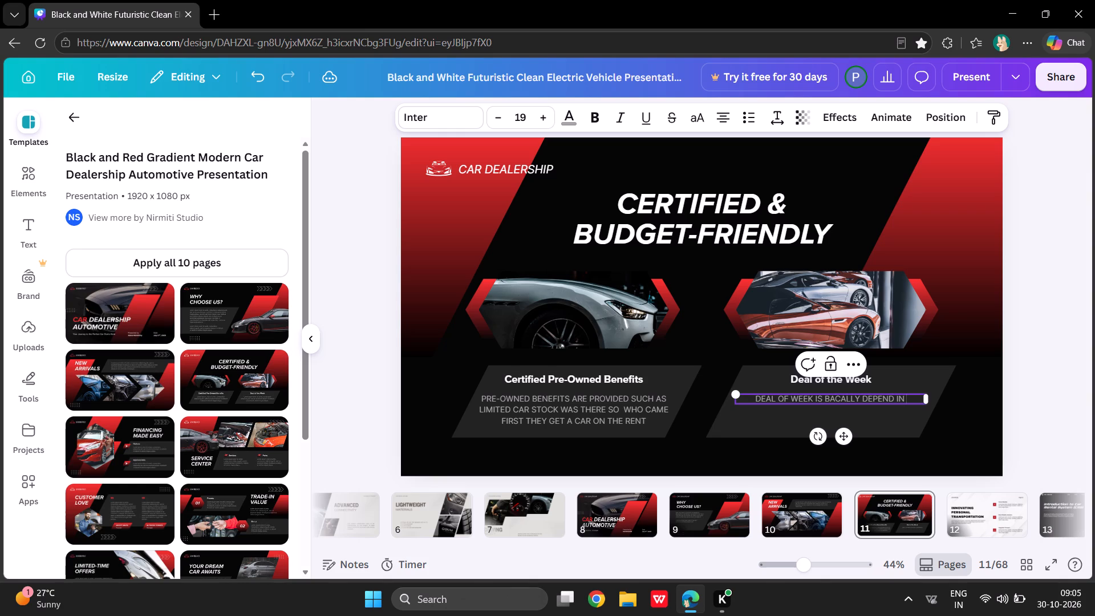
key(BackSpace)
key(BackSpace)
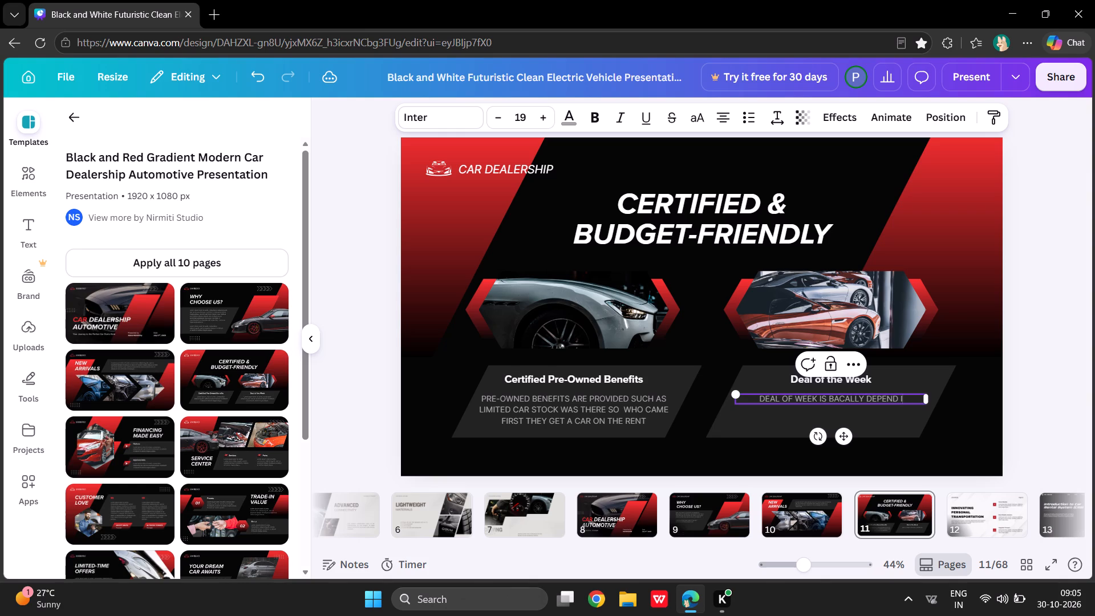
key(BackSpace)
text(ONJ)
key(BackSpace)
key(space)
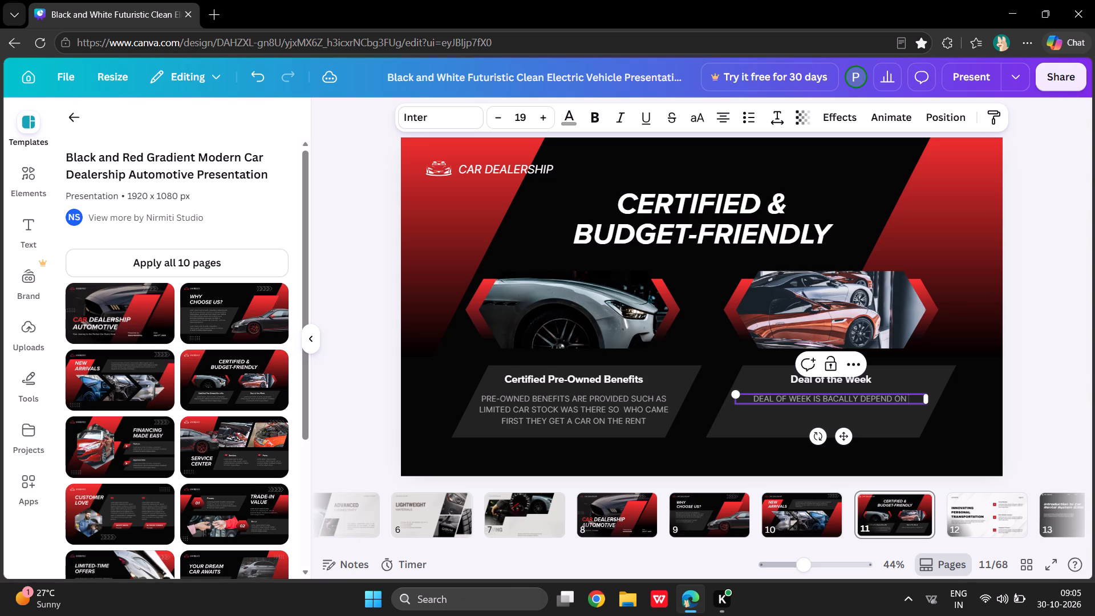
Continue the Deal of the Week text with "THE WHICH CAR IS MOST TREDENTING ON THE SITE WE HAVE ADD ADDDITIONA;L BONUS ON THAT".
text(THE WHC)
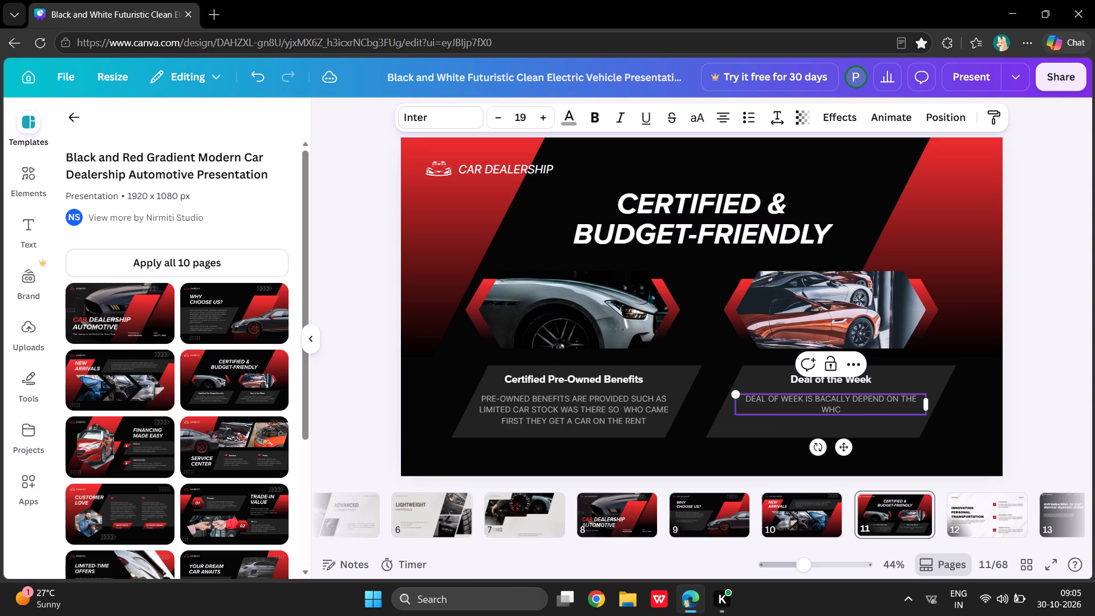
key(BackSpace)
text(ICH CAR)
key(space)
text(IS MOST TREDENTING ON THE SITE)
key(space)
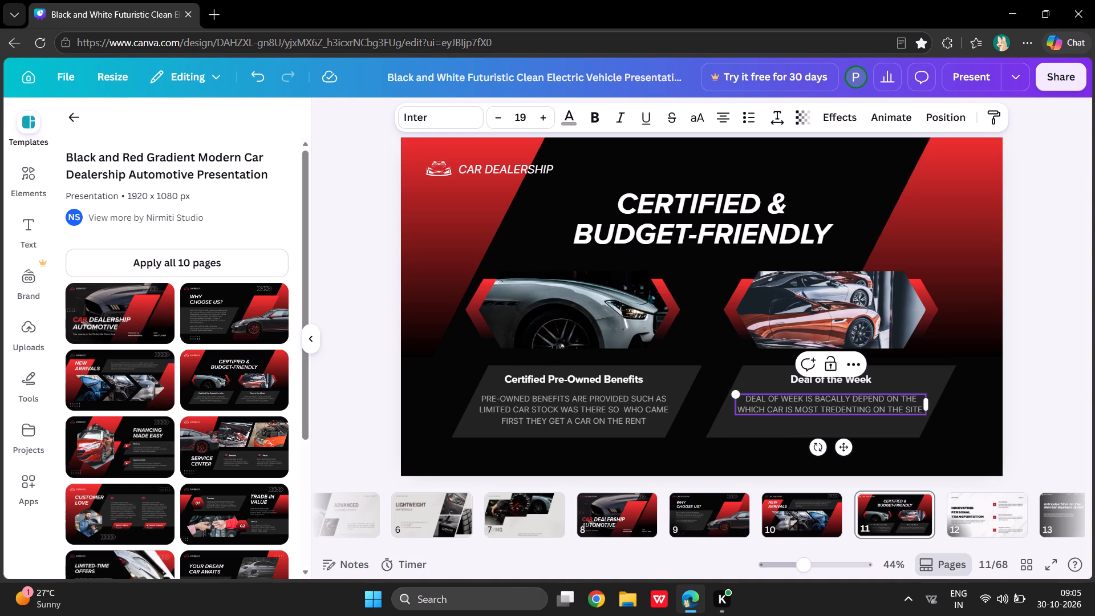
text(WE HAVE ADD ADDDITIONA;)
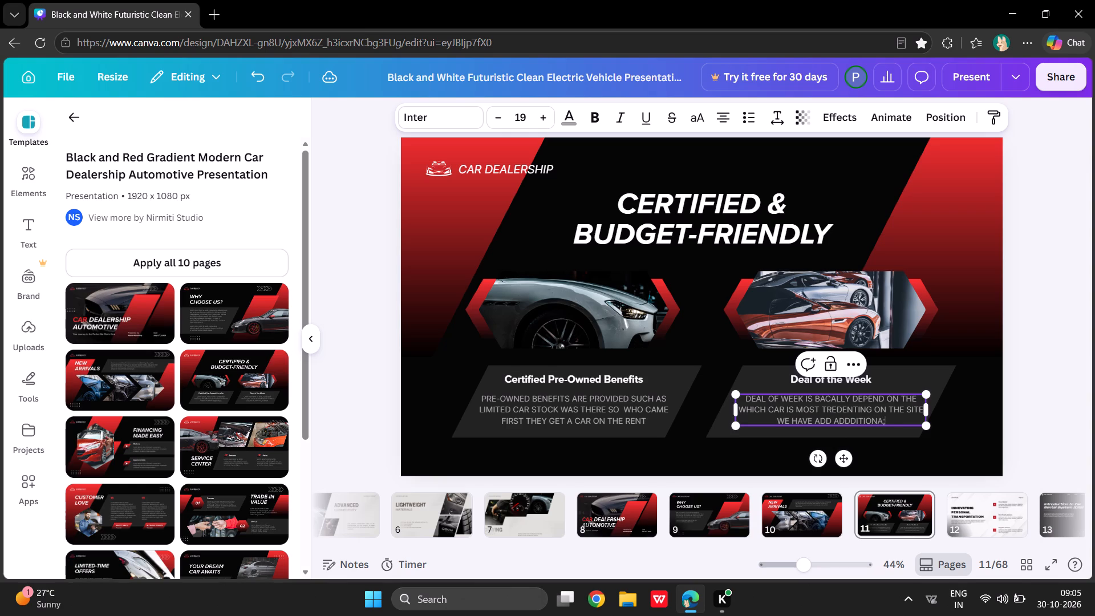
text(L BONUS)
key(space)
text(ON)
key(space)
text(THAT)
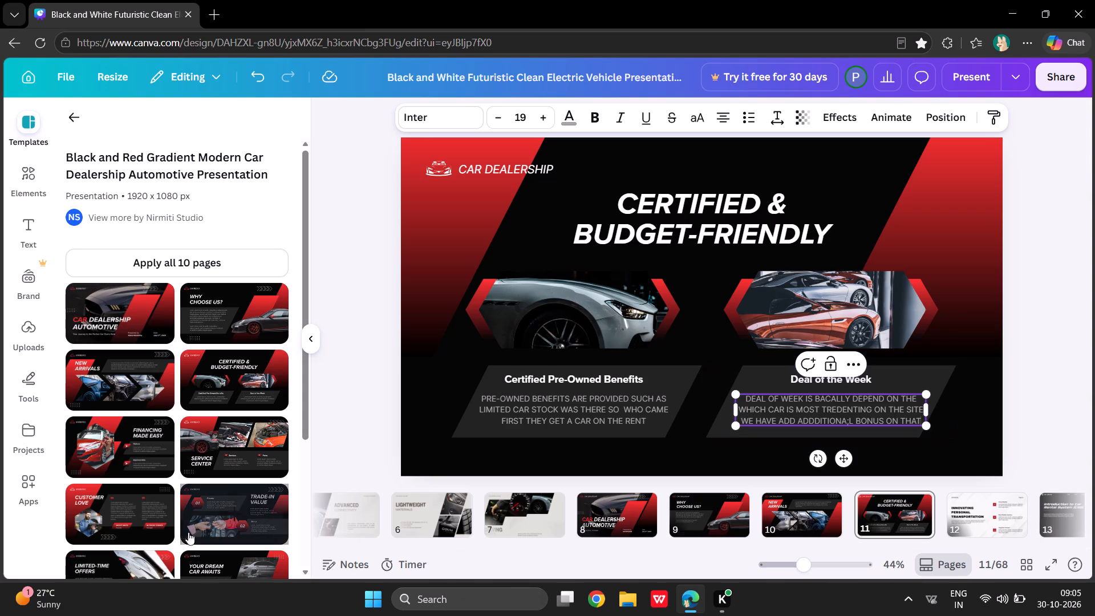
Add the "Financing Made Easy" page of the car dealership template as a new page after page 11.
scroll(138, 433, down, 1)
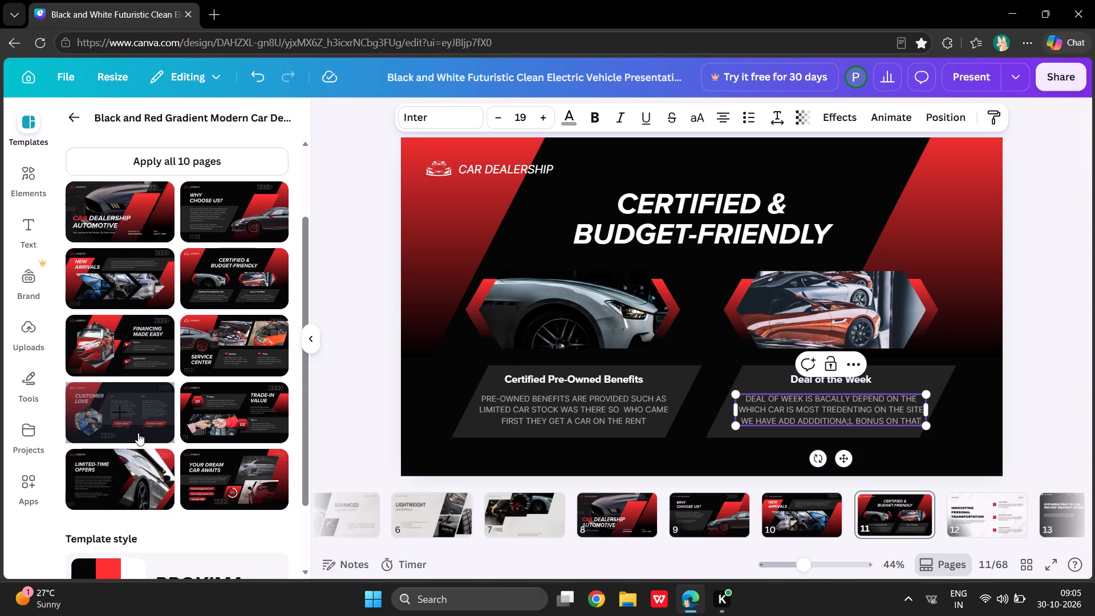
scroll(138, 433, down, 1)
click(123, 303)
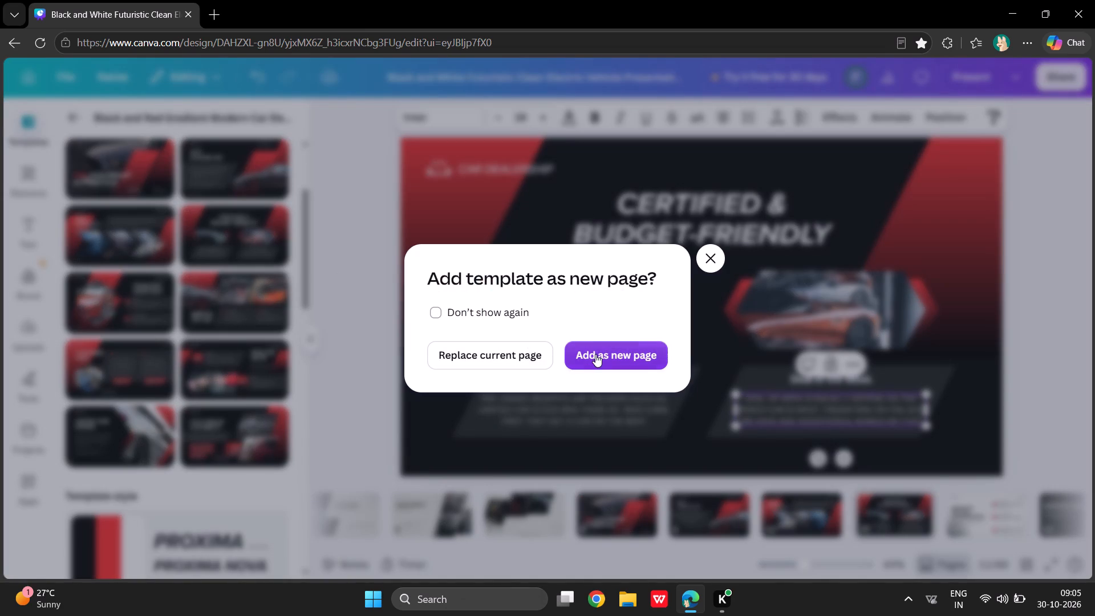
click(595, 354)
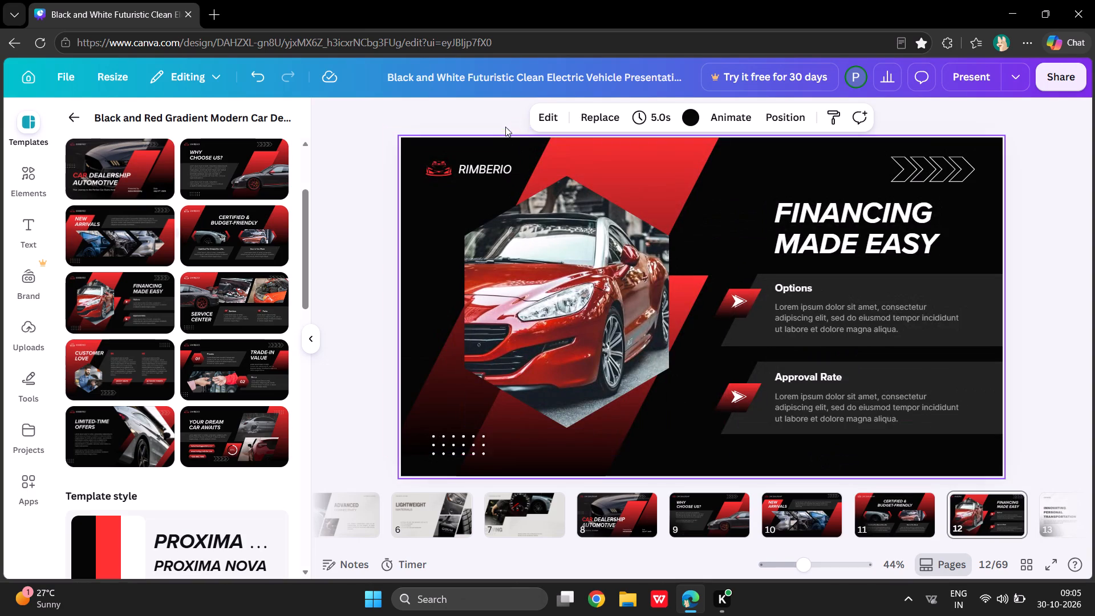
Replace the RIMBERIO brand text on the "Financing Made Easy" page with "CAR DEALERSHIP" and widen its box to fit one line.
double_click(485, 163)
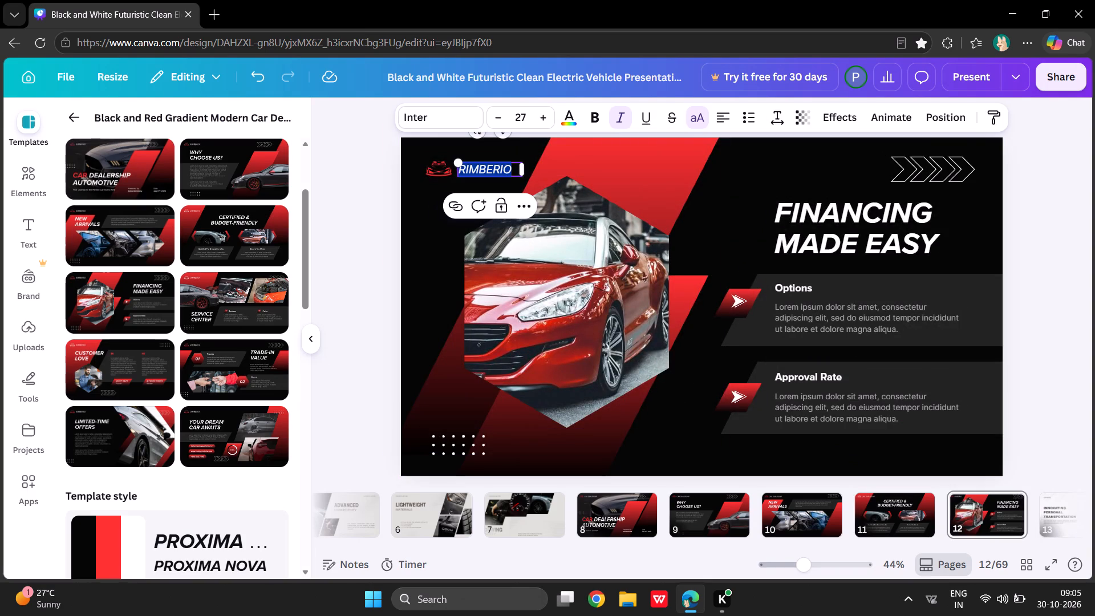
key(BackSpace)
text(CAR DEALERSHIP)
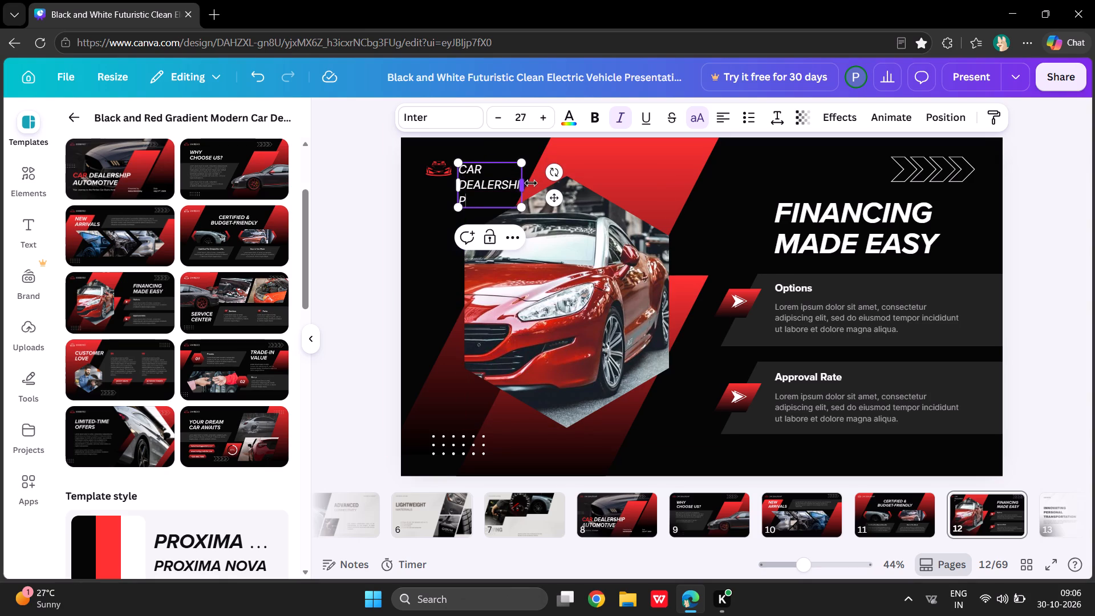
drag(531, 183, 578, 172)
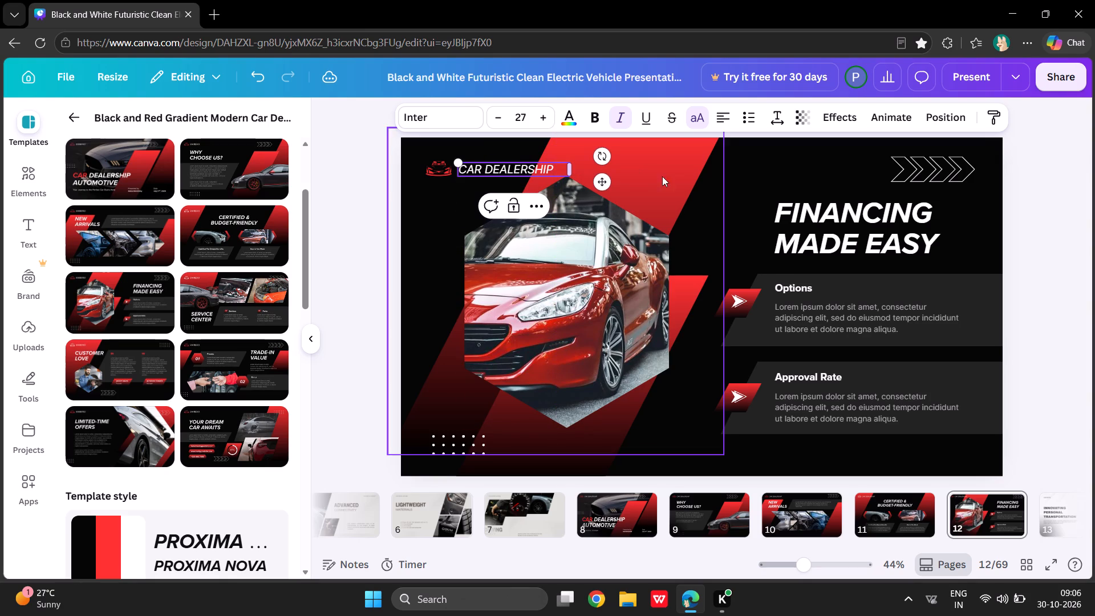
Replace the placeholder text under "Options" with "THE OPTION WAS PROVIDED TO THE OWNER OF THE VEHICLES THT".
click(804, 307)
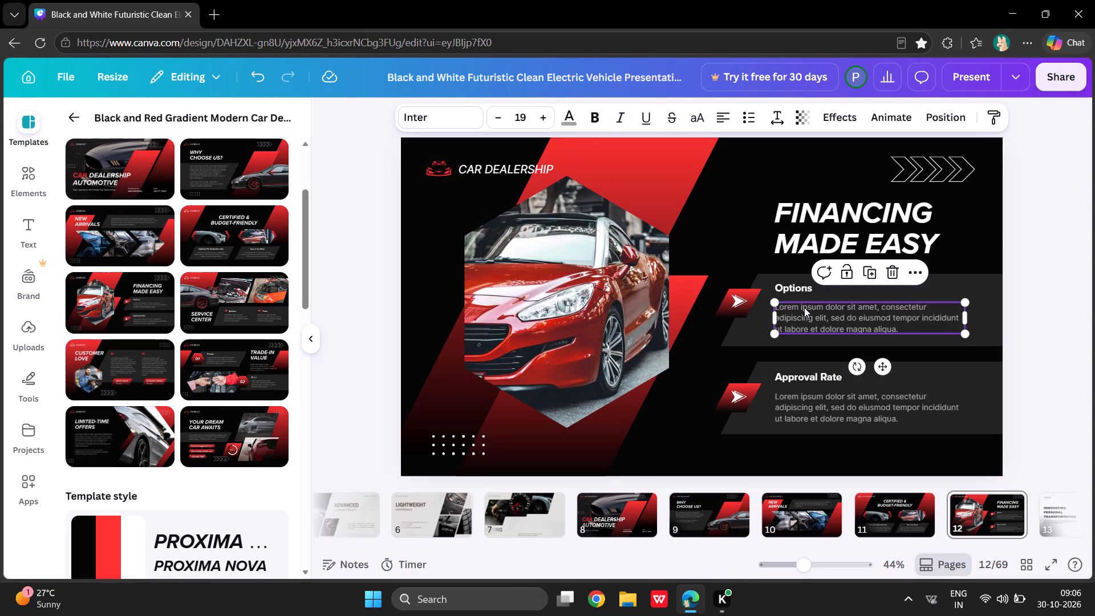
double_click(804, 307)
double_click(804, 307)
key(bracketleft)
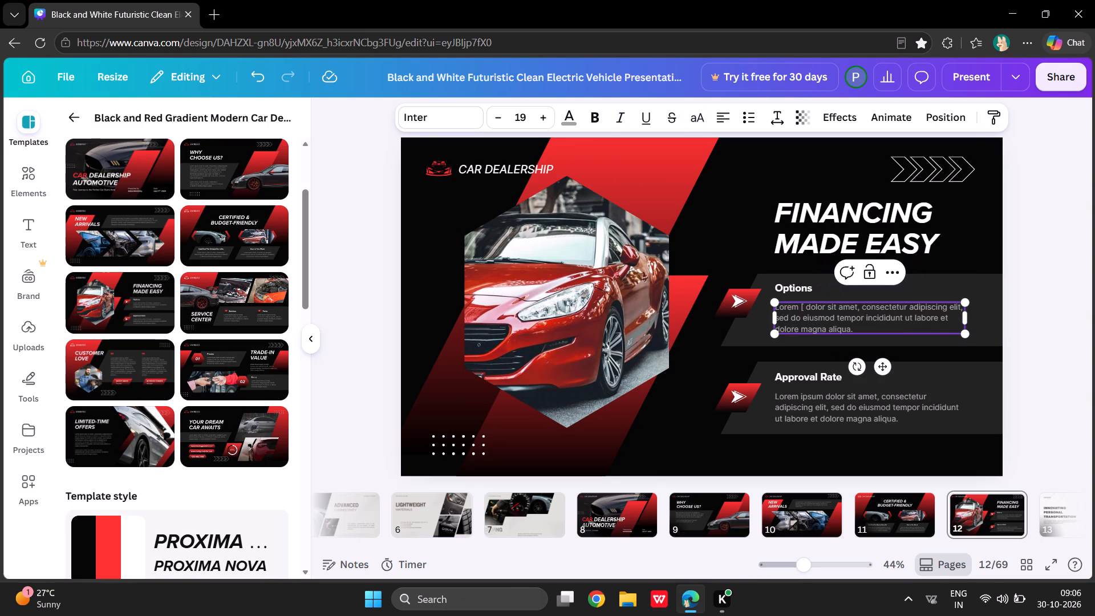
triple_click(804, 307)
double_click(804, 307)
key(BackSpace)
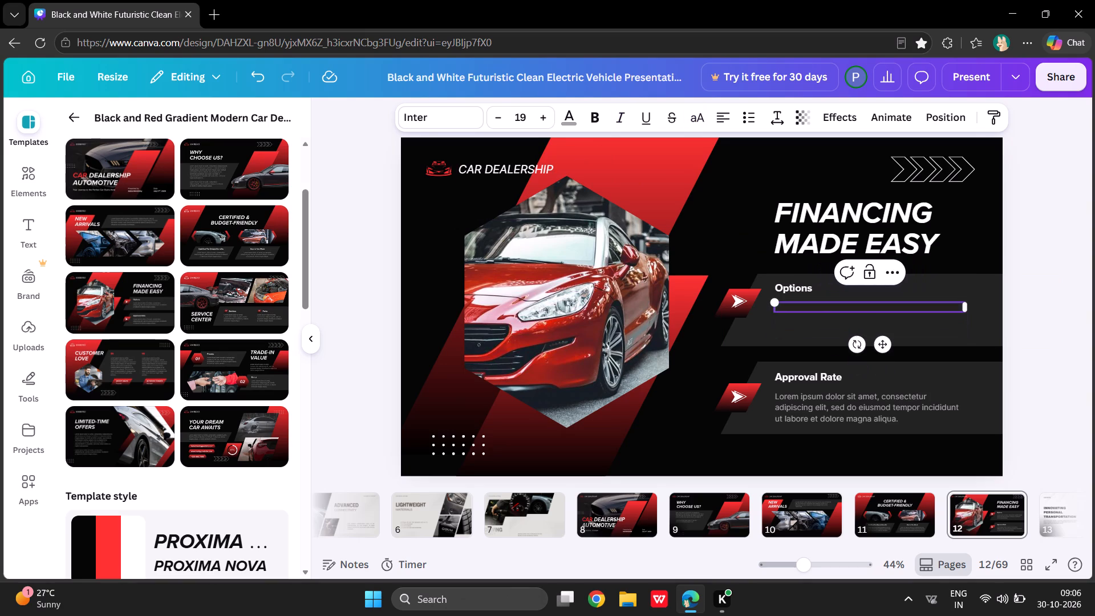
text(THE OPTION WAS PROVIDED)
key(space)
text(TO THE)
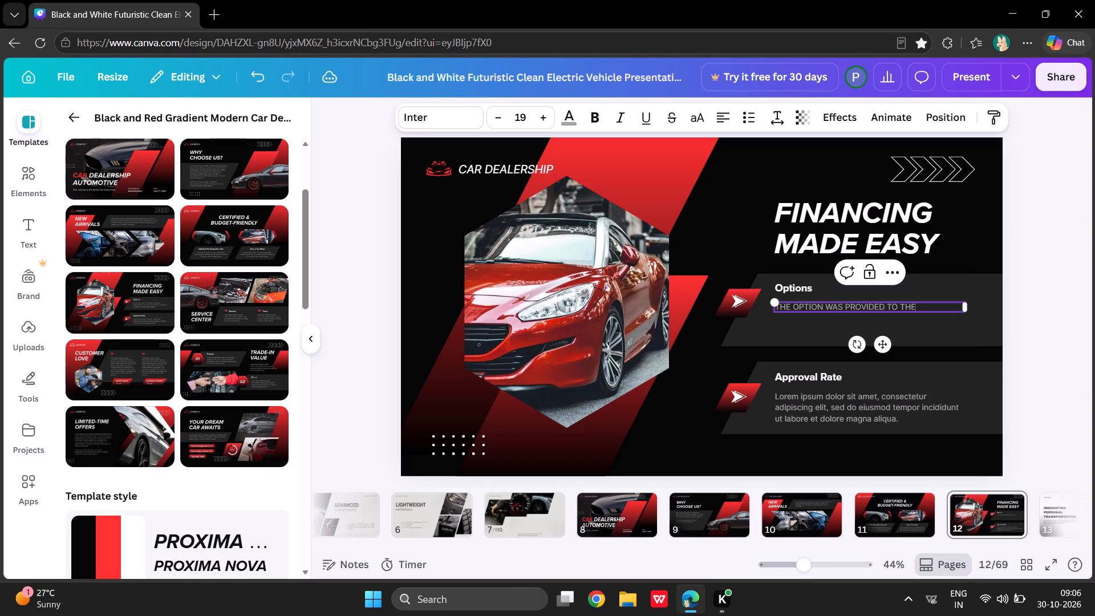
key(space)
text(OWNER OF THE)
key(space)
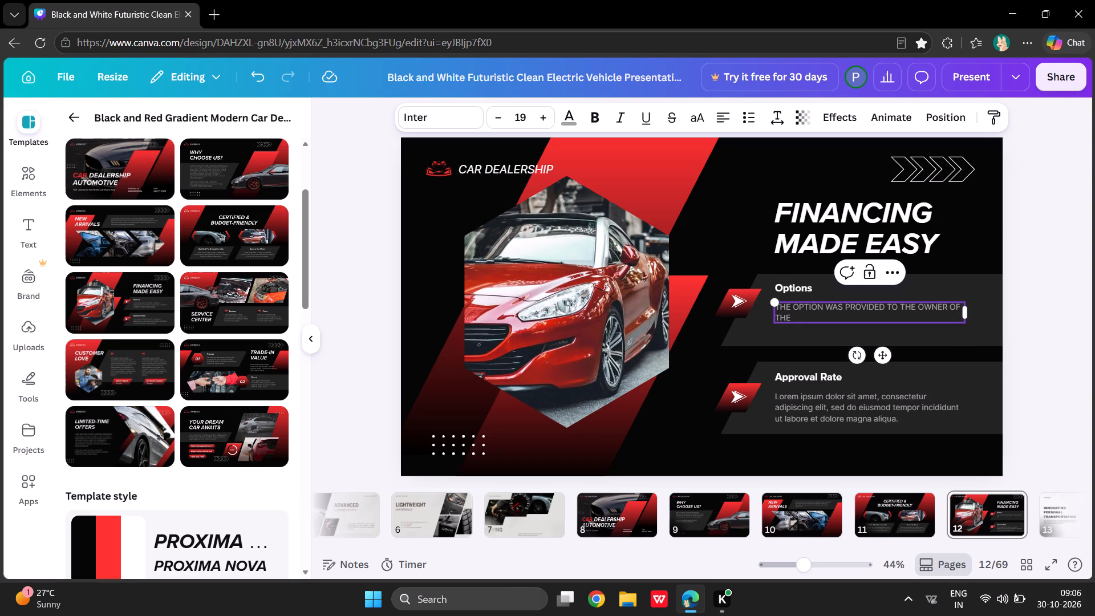
text(VEHICLE)
key(space)
key(BackSpace)
text(S THT)
key(space)
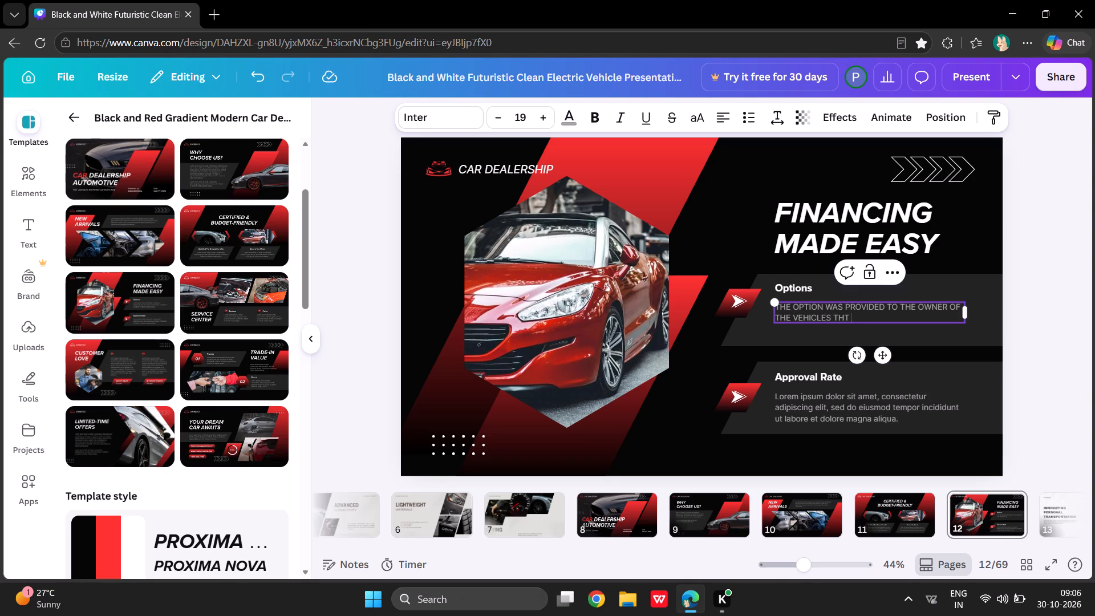
Continue the Options text with "WHICH USER THEY HAVE TO GAVE HERE VEHICLE ON THE RENT".
text(WH)
text(ICH USER THEY HAVE TO CA)
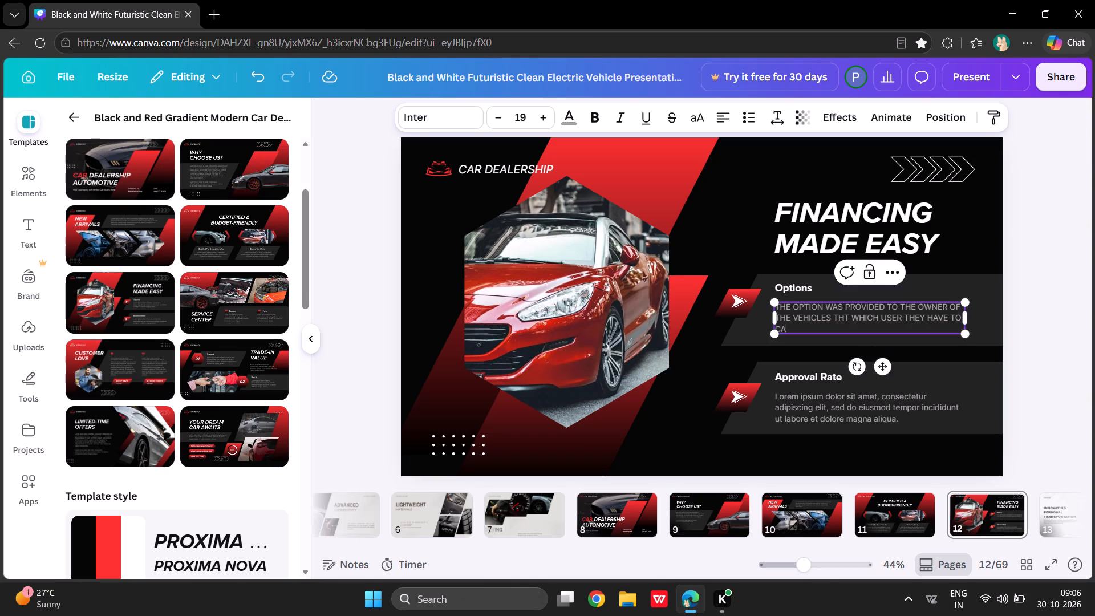
key(BackSpace)
key(BackSpace)
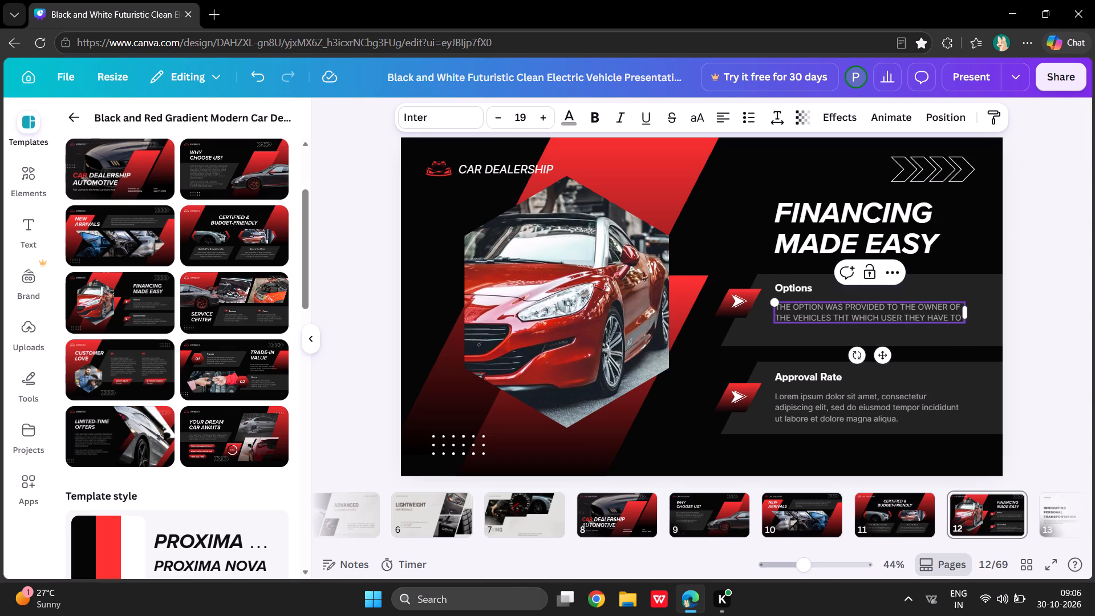
text(GAV)
key(space)
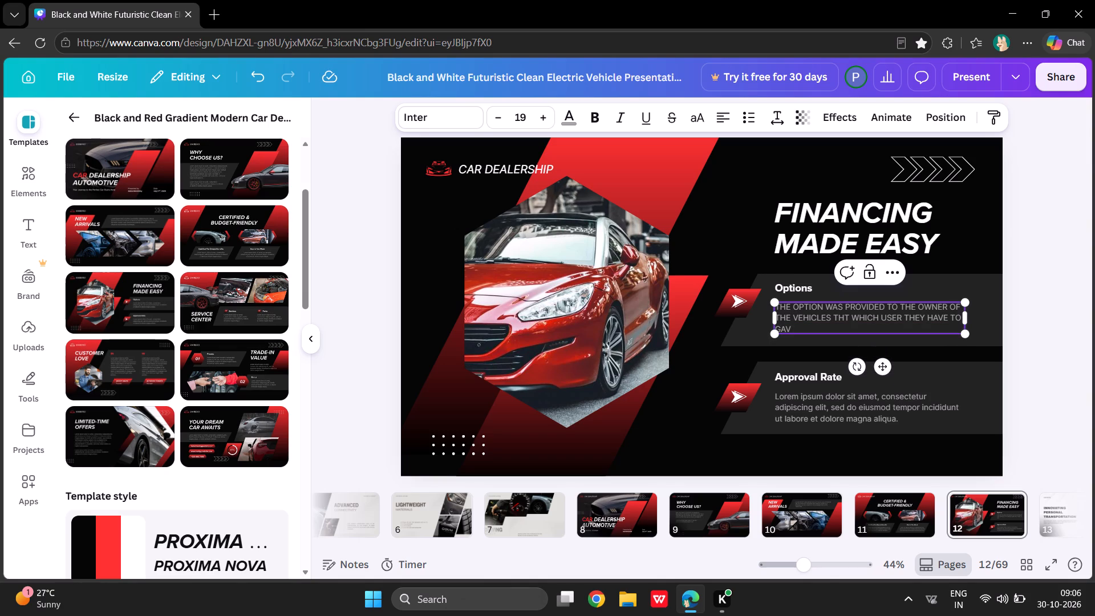
key(BackSpace)
text(E)
key(space)
text(HERE VEHICLE ON THE REN)
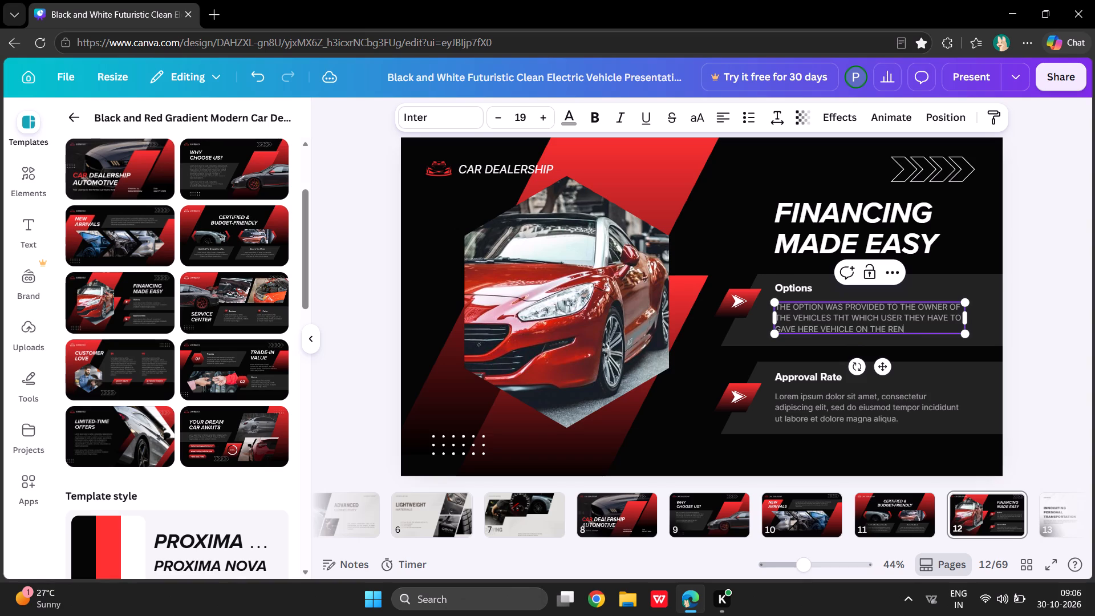
key(y)
key(BackSpace)
key(t)
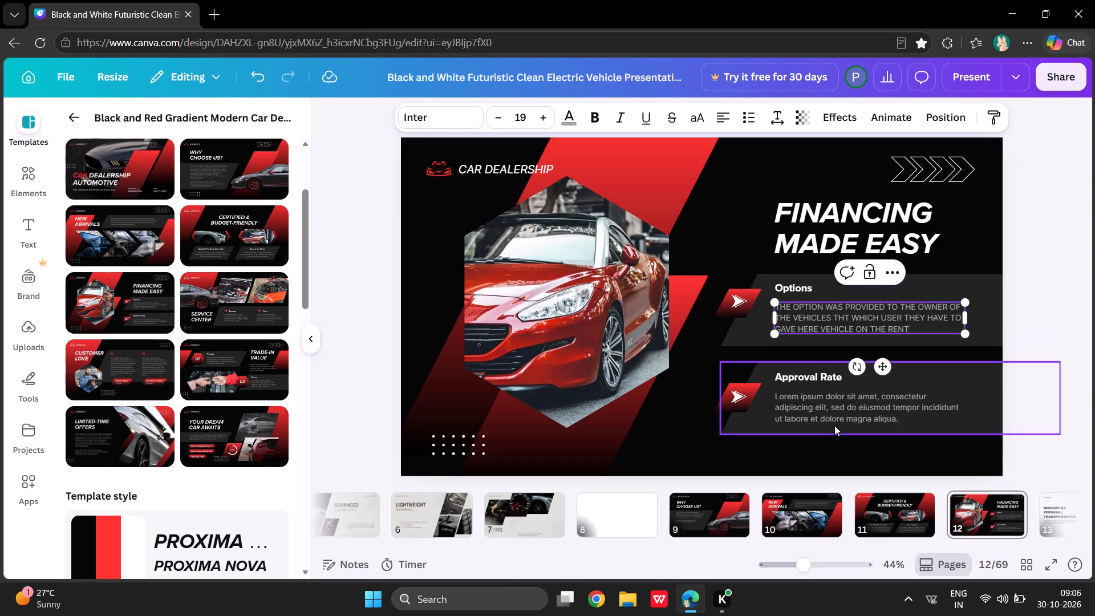
Replace the placeholder text under "Approval Rate" with "APPROVAL DEPENDS UPON HOW MMUCH TIME THE USSER TAKE THE CAR ON THE RENT".
double_click(841, 412)
key(BackSpace)
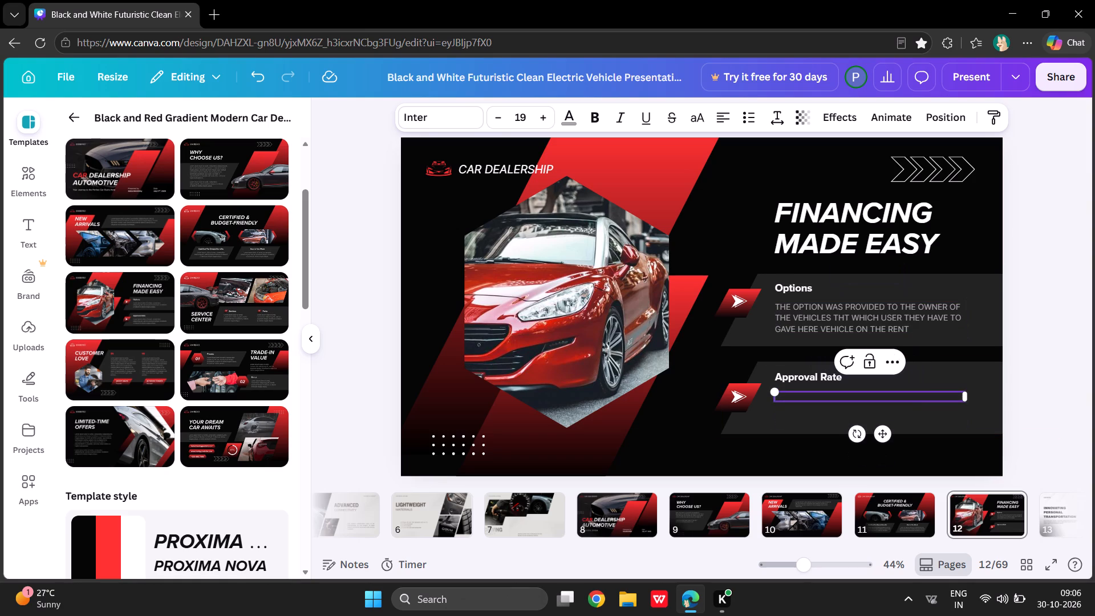
text(APPRO)
text(VAL DEPENDS)
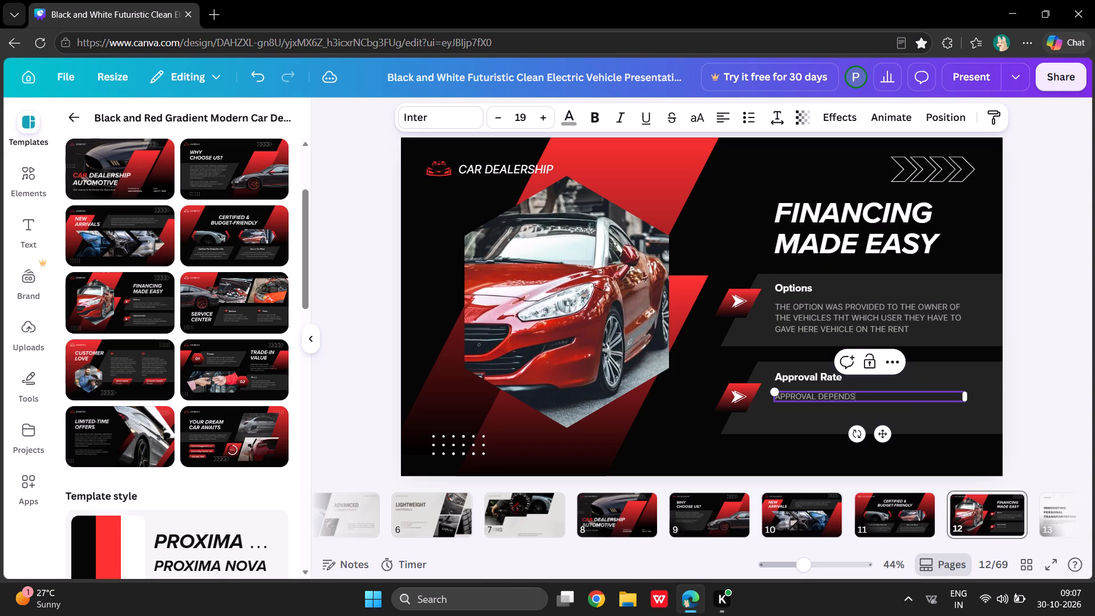
key(space)
key(o)
key(BackSpace)
key(u)
text(PON HOW MMUCH TIME THE USSER TA)
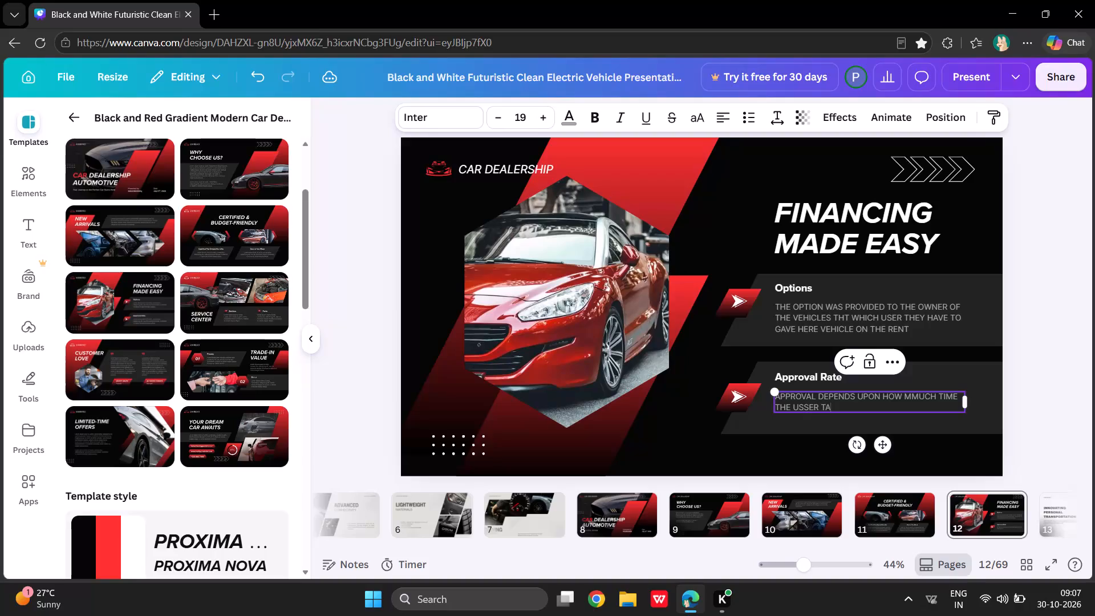
text(KE THE CAR ON THE RENT)
key(space)
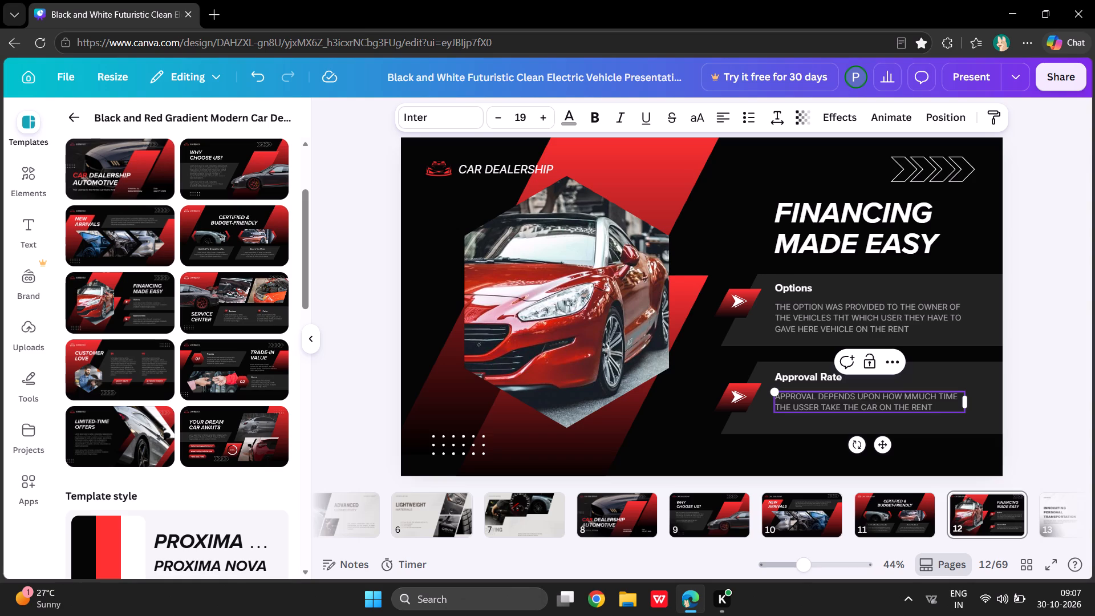
Continue the Approval Rate text with "USUALLY DEPENDS ON THE PER DAY THEY CHARGE".
text(USUALLY DEPENDS ON THE D)
key(BackSpace)
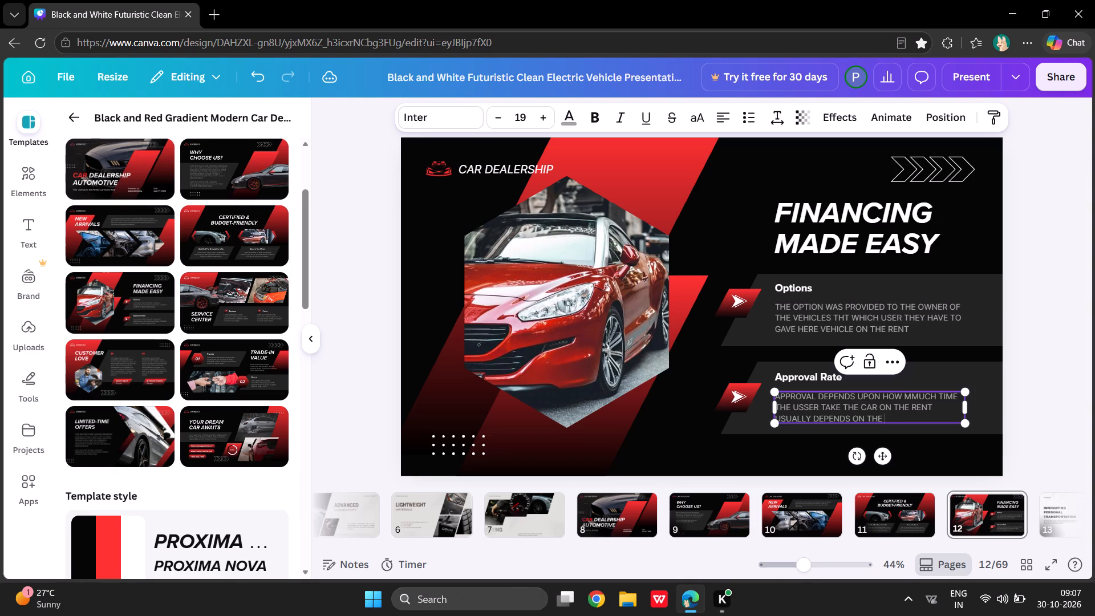
text(PER D)
key(y)
key(BackSpace)
text(AY THEY CHARGE)
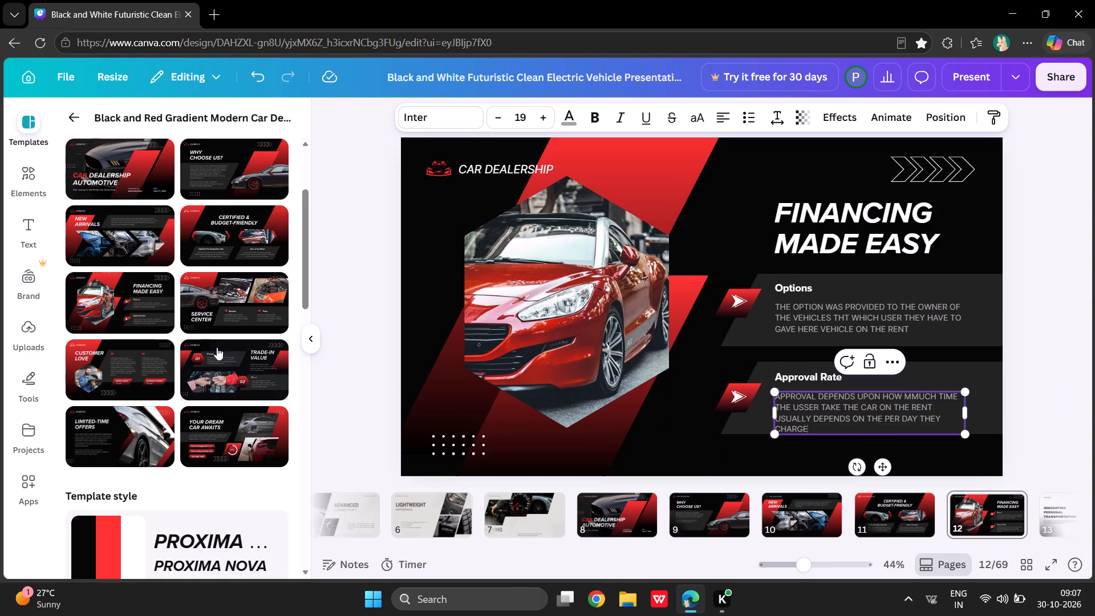
Add the "Service Center" page of the car dealership template as a new page after page 12.
click(194, 289)
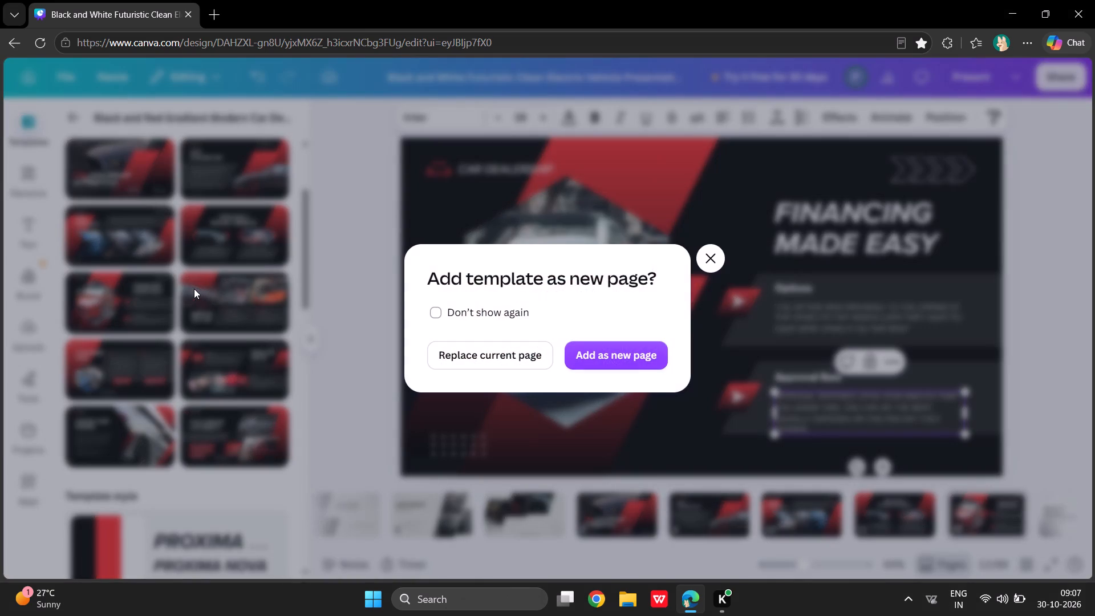
click(590, 352)
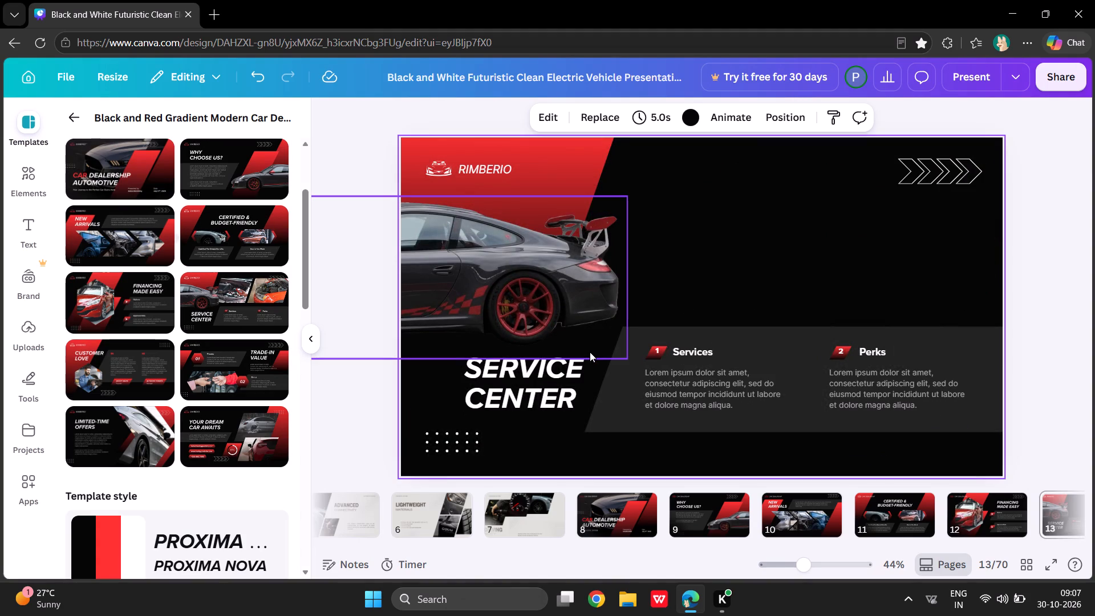
Replace the RIMBERIO brand text on the "Service Center" page with "CAR DEALERSHIP" and widen its box to fit one line.
double_click(504, 167)
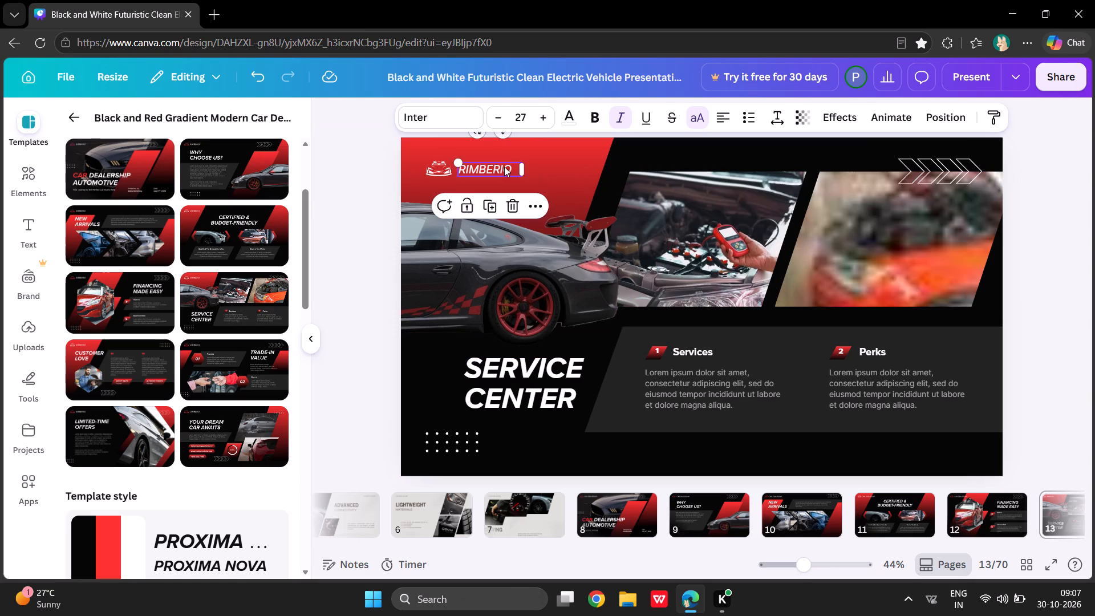
key(BackSpace)
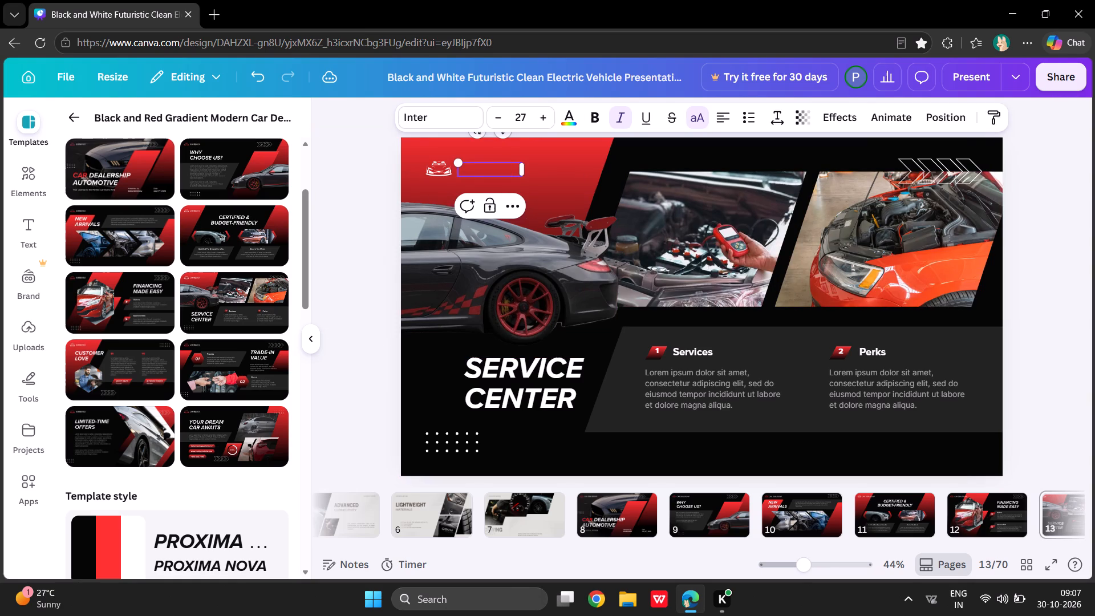
text(CAR)
key(space)
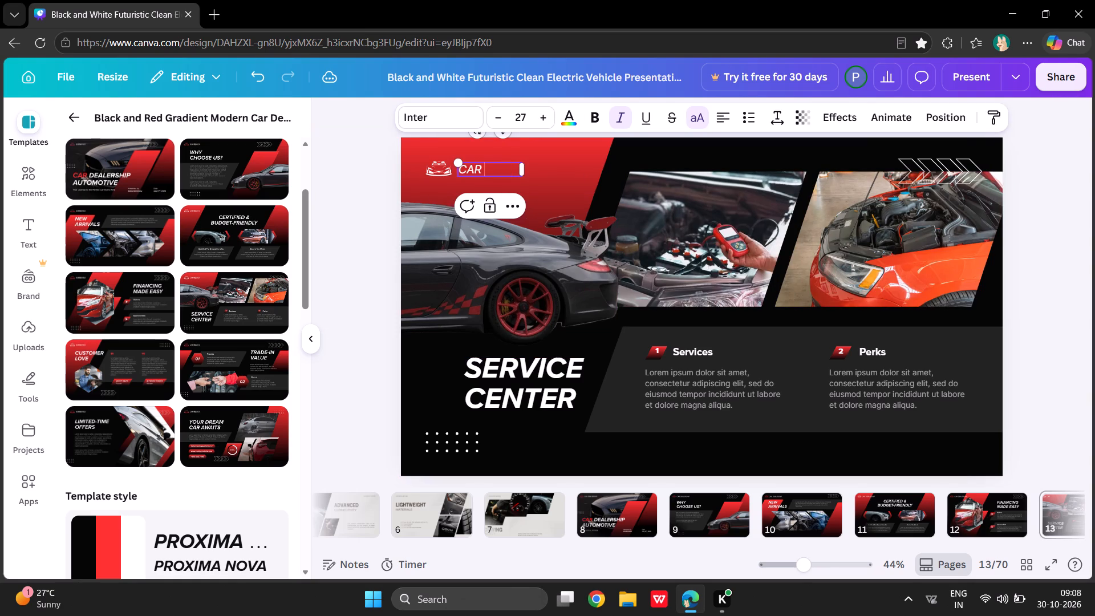
text(DEALERS)
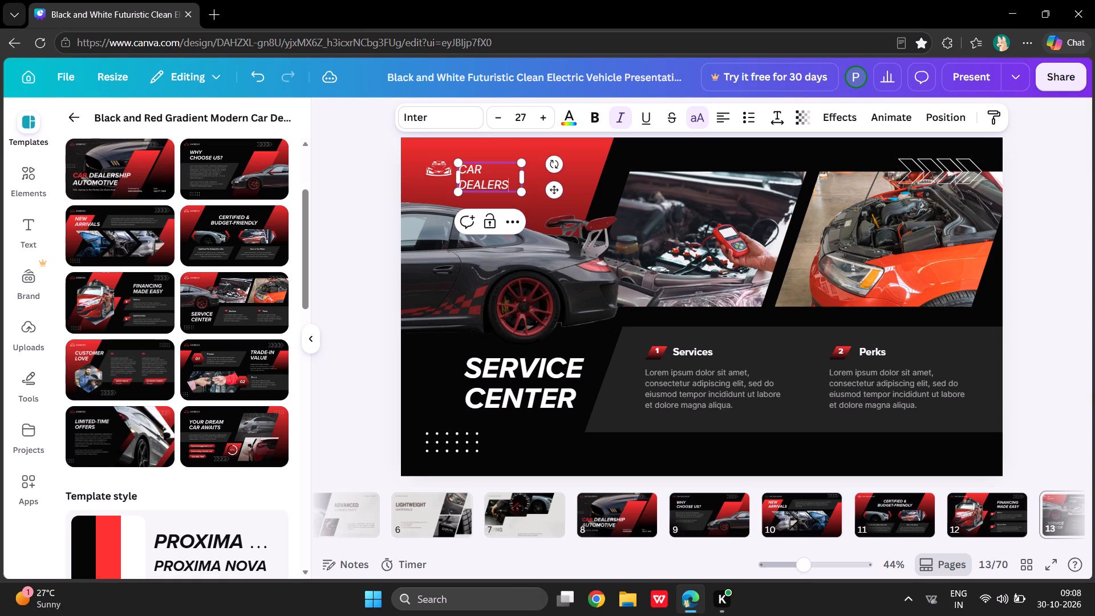
text(HIP)
key(space)
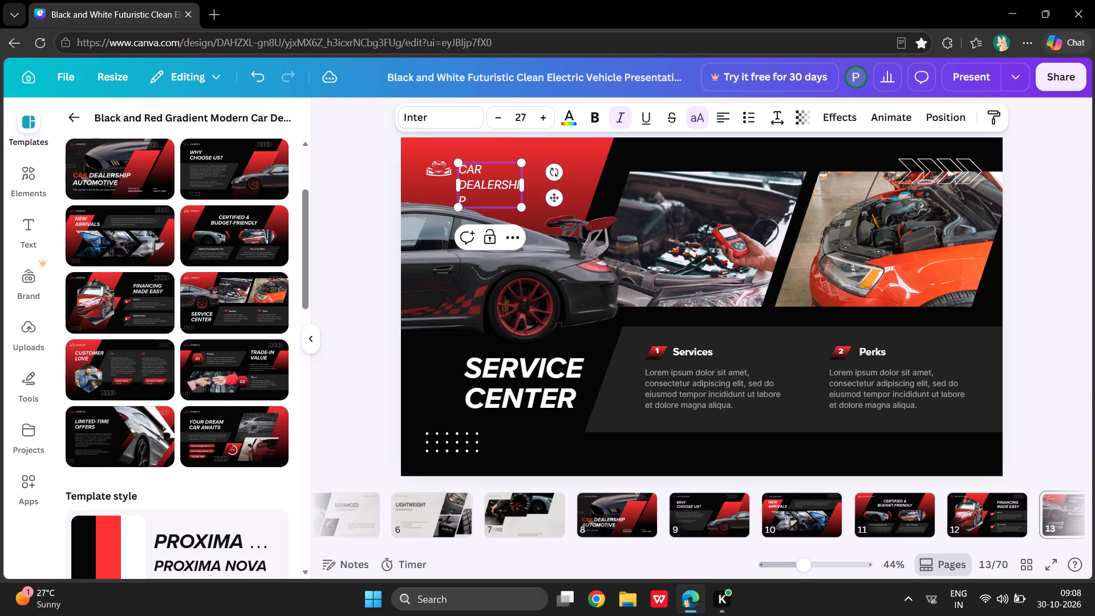
drag(525, 187, 554, 184)
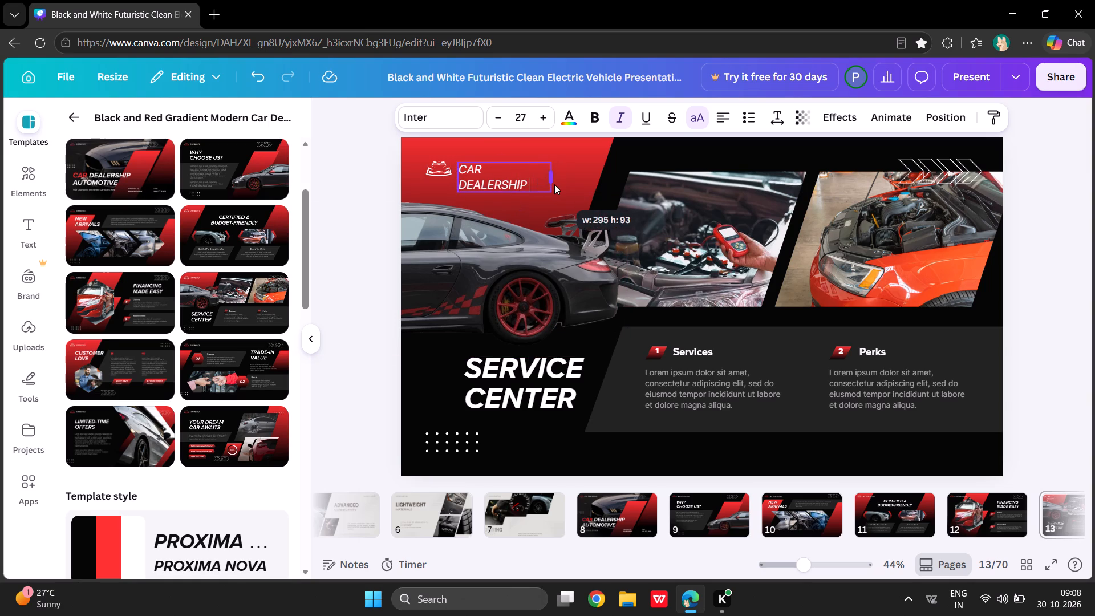
drag(554, 184, 566, 184)
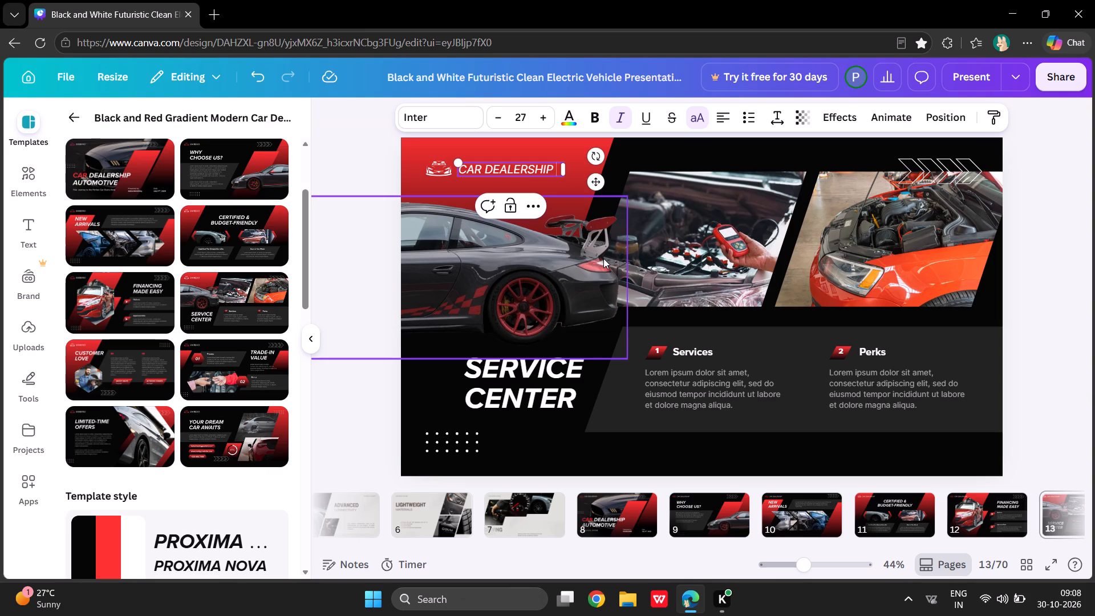
Move the dark sports car image slightly up and toward the engine photos, so its rear overlaps the first photo.
drag(559, 289, 560, 335)
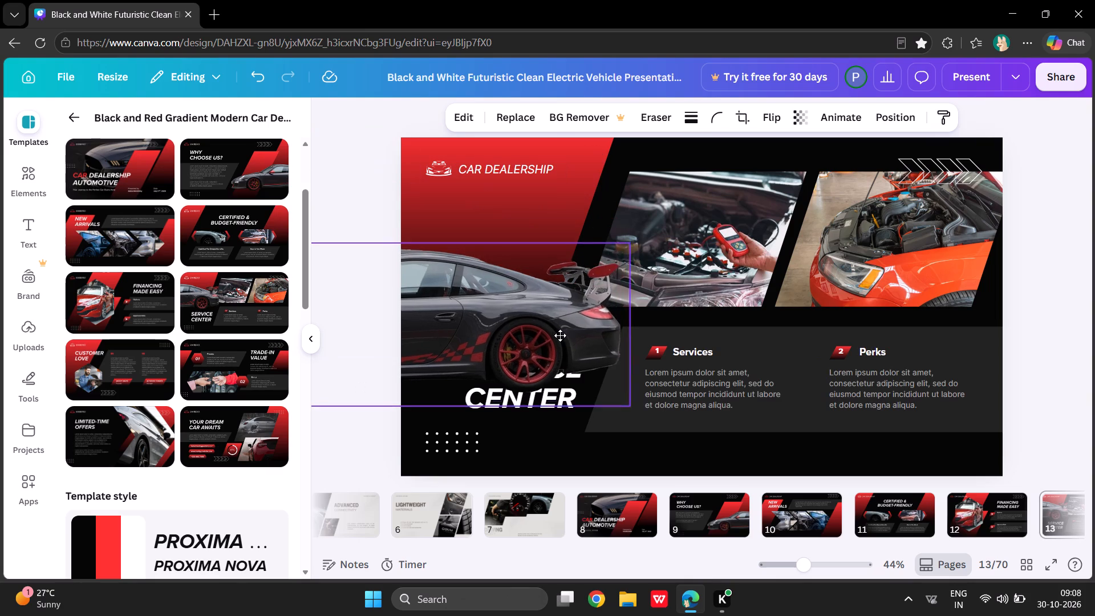
drag(560, 335, 558, 315)
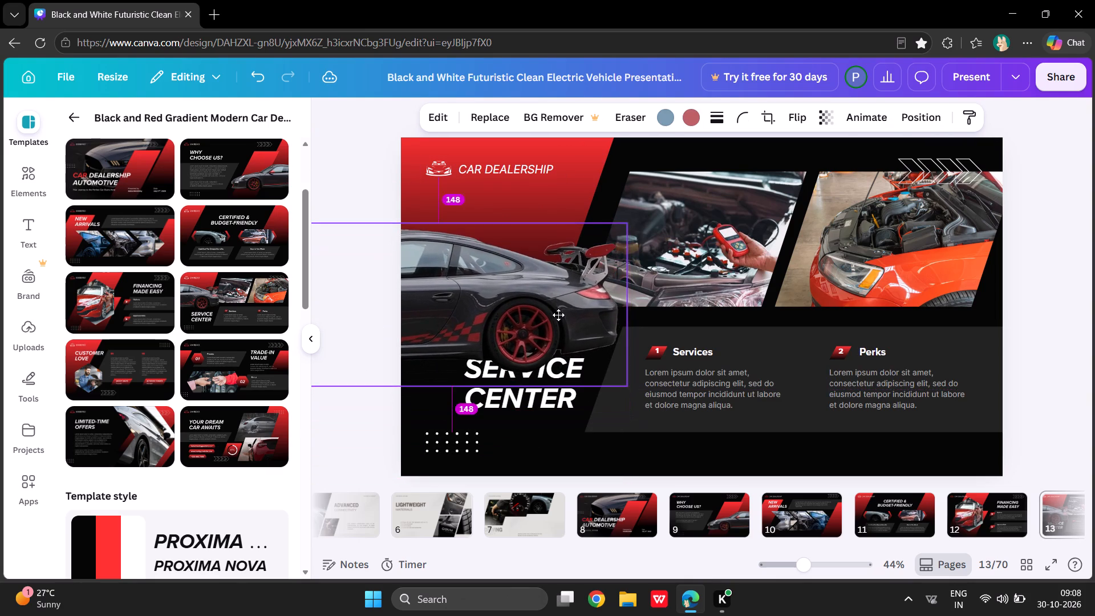
drag(558, 315, 611, 268)
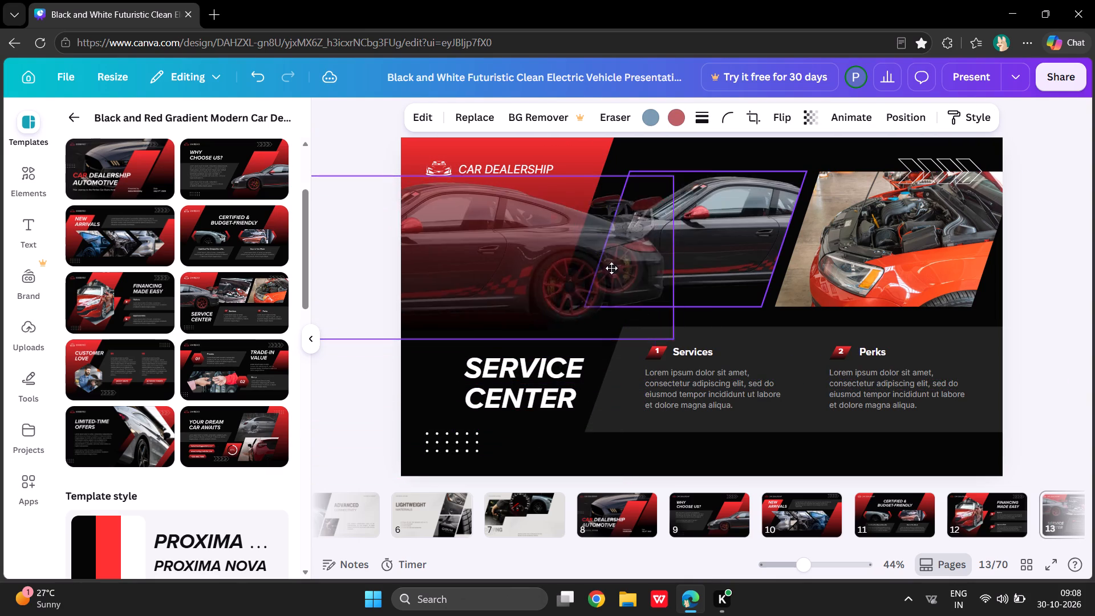
drag(611, 268, 588, 271)
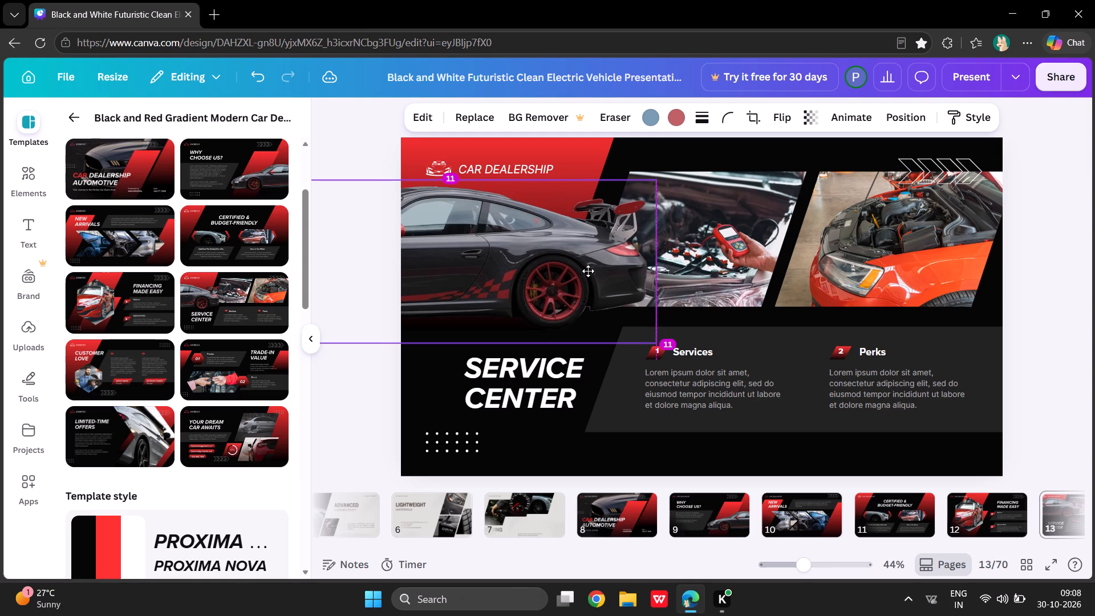
drag(588, 271, 589, 271)
Replace the placeholder text under "Services" with "SERVICE WAS POVIDED SUCH AS THE DEPEND ON THE CAR OWNER".
double_click(684, 376)
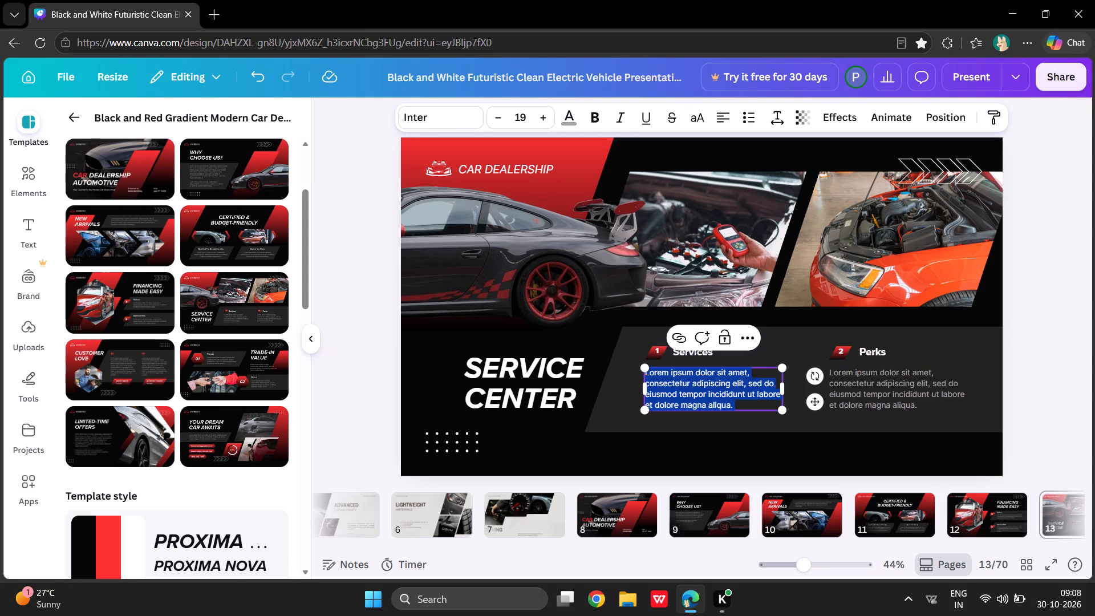
key(BackSpace)
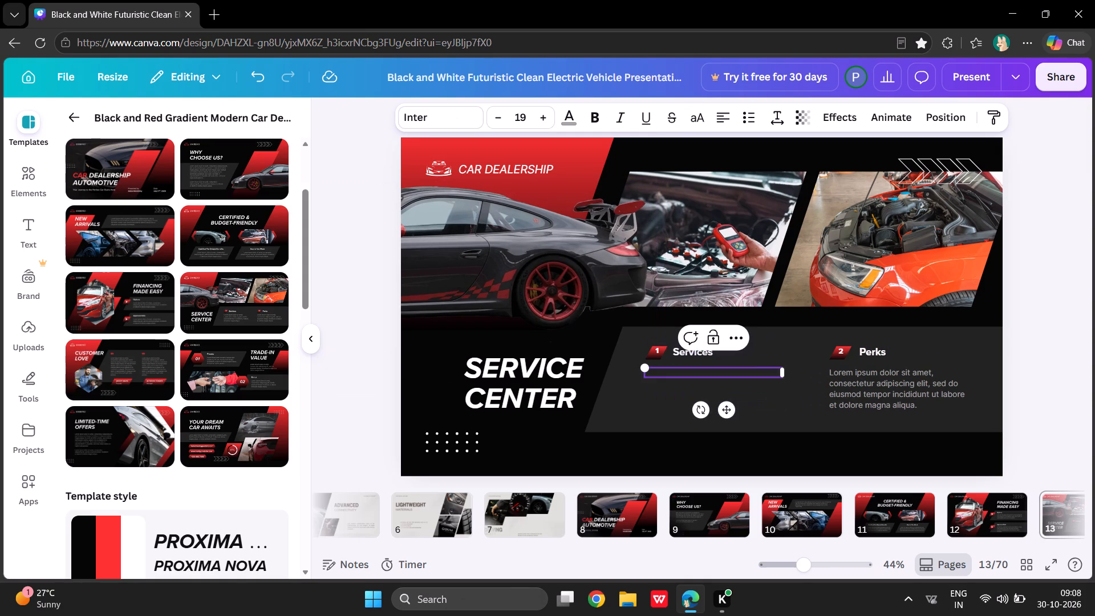
text(SER)
text(VICE WAS POVIDED SUCH AS THE)
key(space)
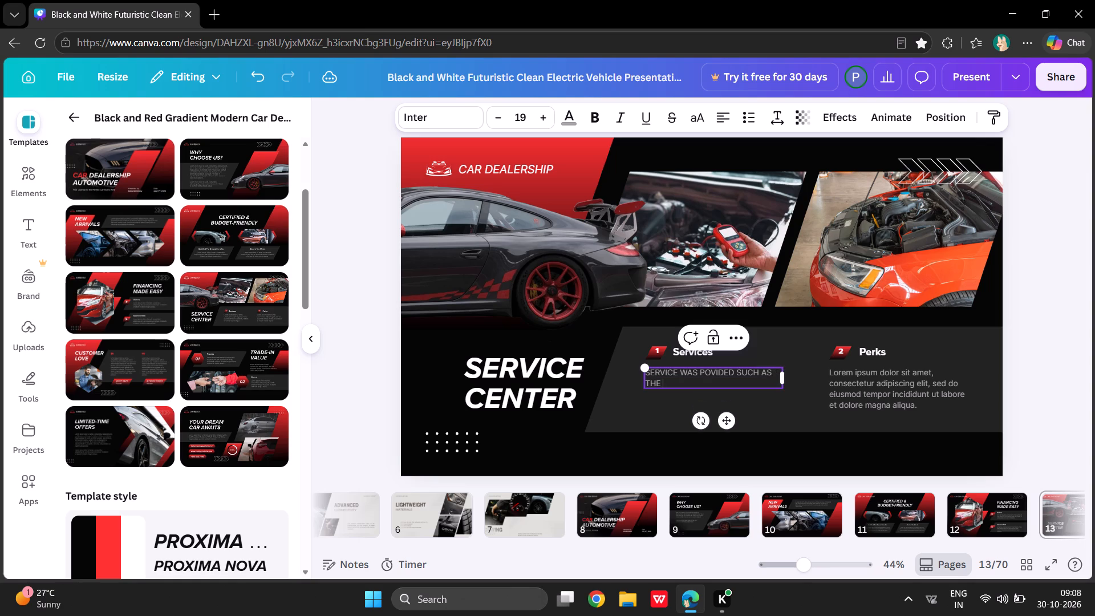
text(WHEN)
key(BackSpace)
key(BackSpace)
key(BackSpace)
key(BackSpace)
text(DEPEND ON THE CAR)
key(space)
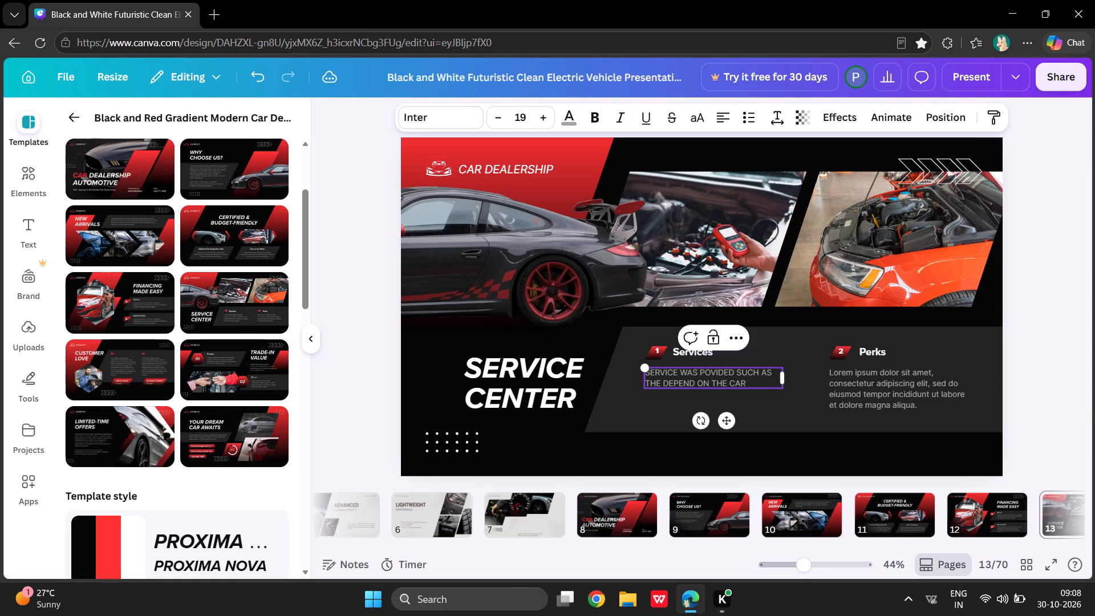
text(OWNER)
key(space)
Extend the description under "Services" with "THE WHEN OWNER BEFORE GIVING ON RENT ALL DOCUMENT MUST BE MATCH TO USER NEED".
key(b)
key(BackSpace)
text(THE)
key(space)
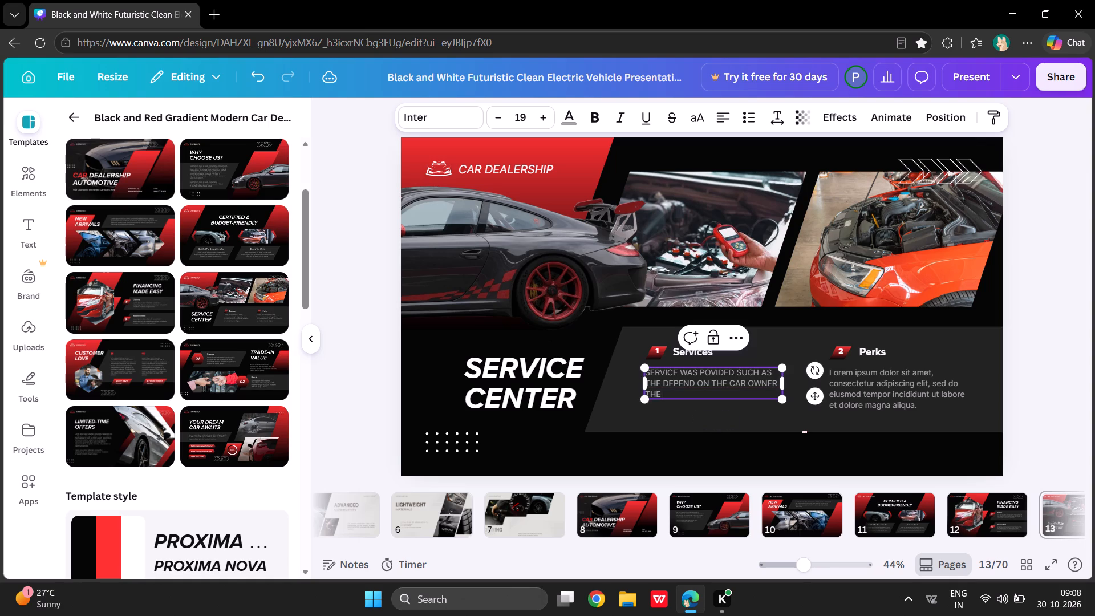
text(WHEN)
key(space)
text(OWNER)
key(space)
text(GAV)
key(BackSpace)
key(BackSpace)
key(BackSpace)
text(BEFORE GIVING ON RENT)
key(space)
text(ALL DOCUMENT MUST)
key(space)
text(BE MATCH TO)
key(space)
text(USER NEED)
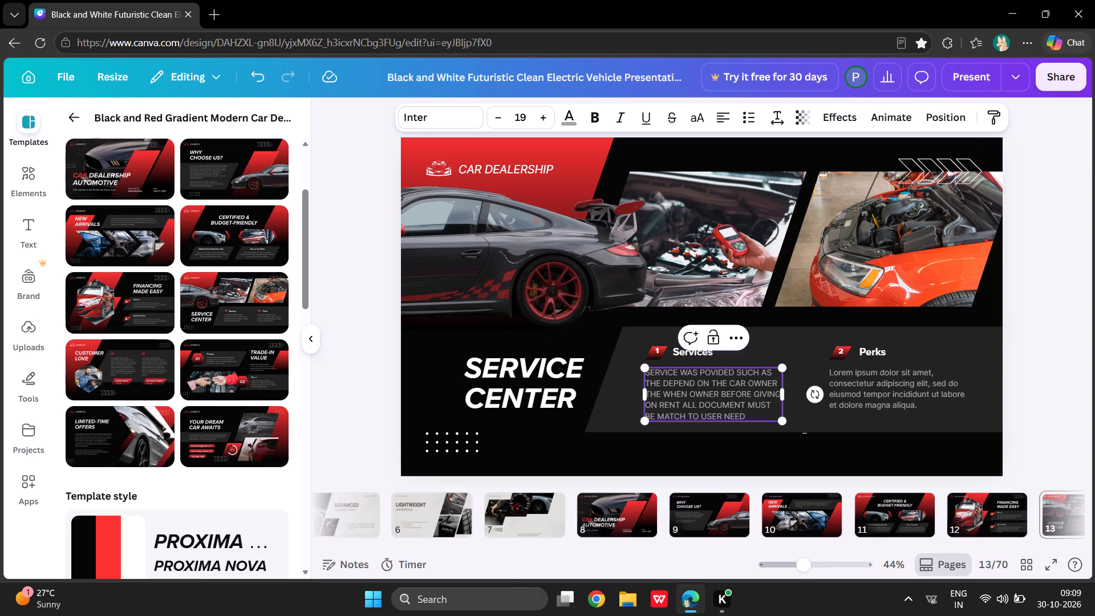
Clear all the placeholder text under the "Perks" heading on the "Service Center" page.
click(847, 380)
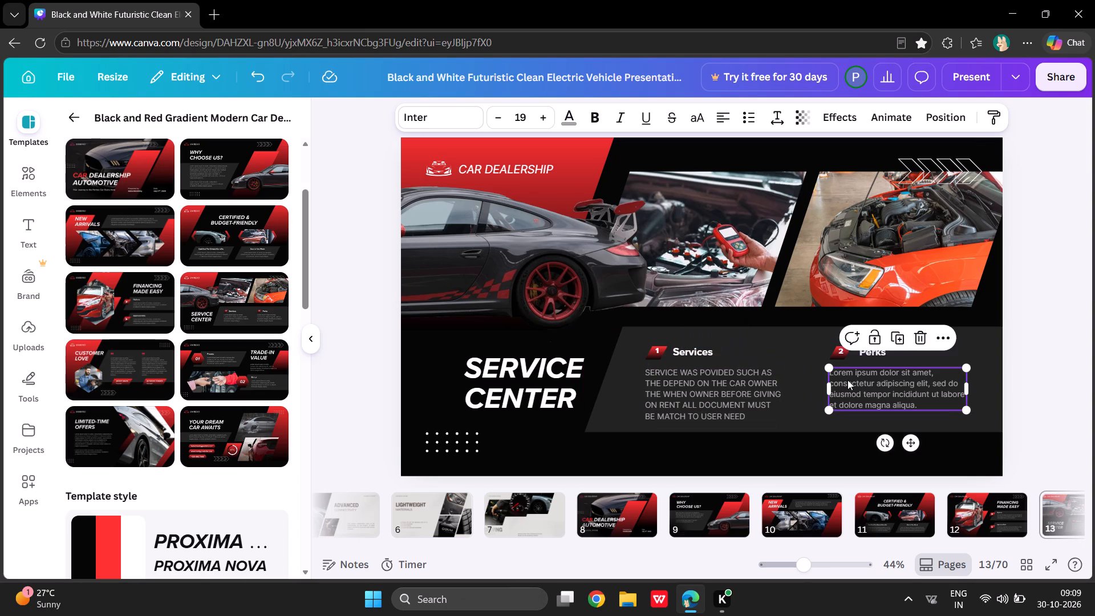
double_click(847, 380)
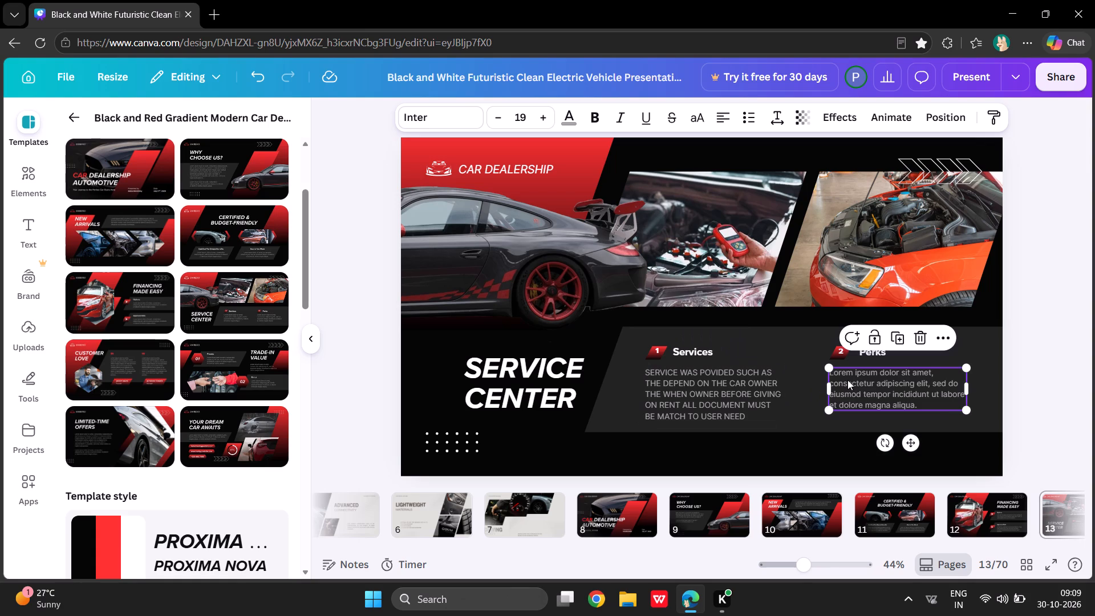
double_click(847, 380)
double_click(847, 380)
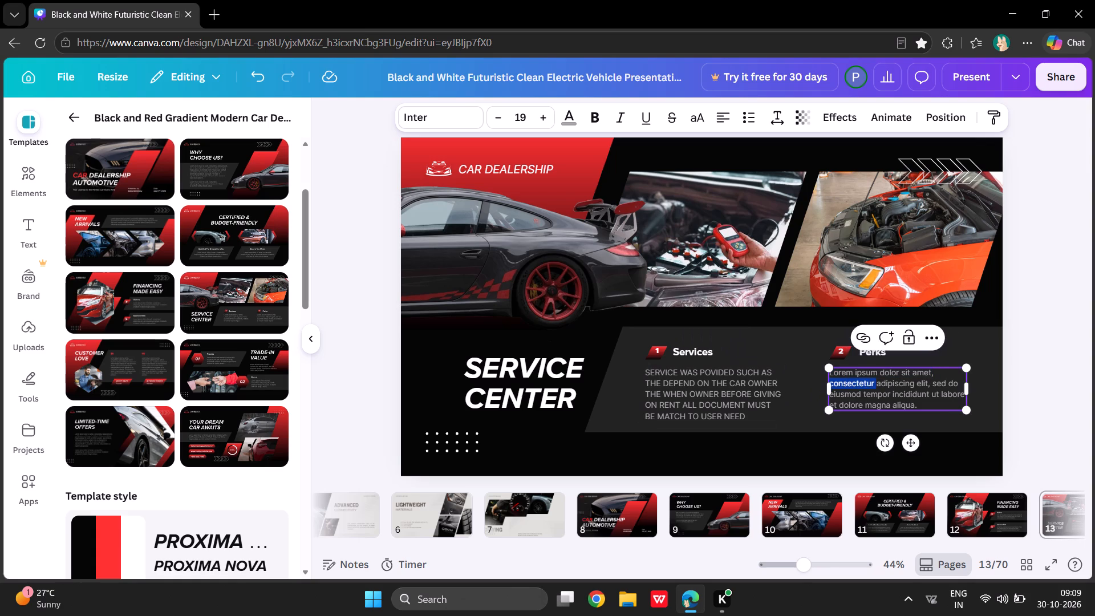
double_click(847, 380)
triple_click(886, 401)
click(886, 401)
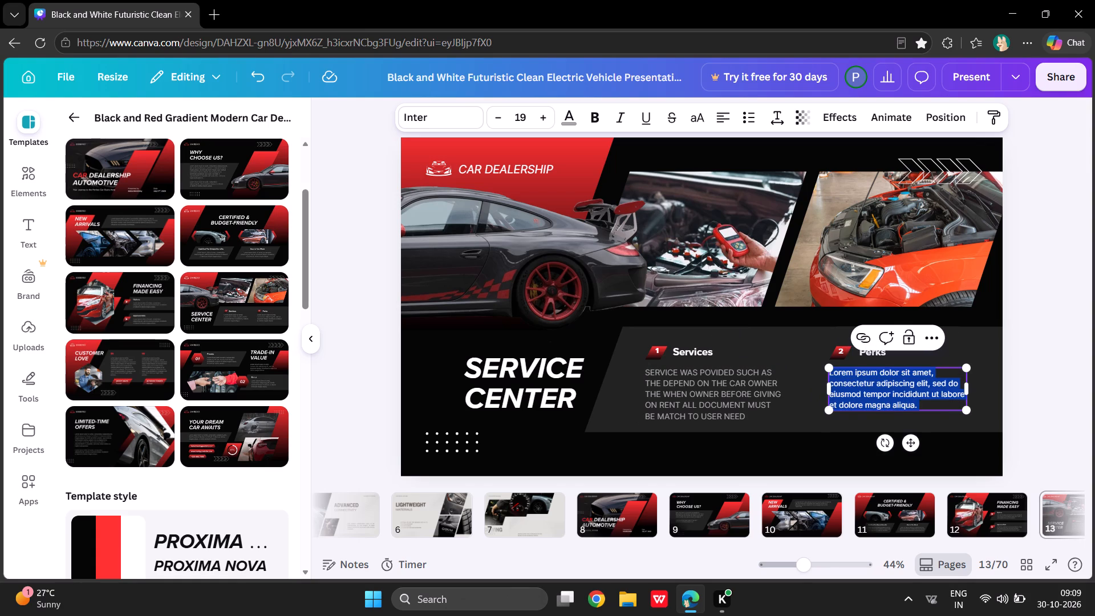
key(BackSpace)
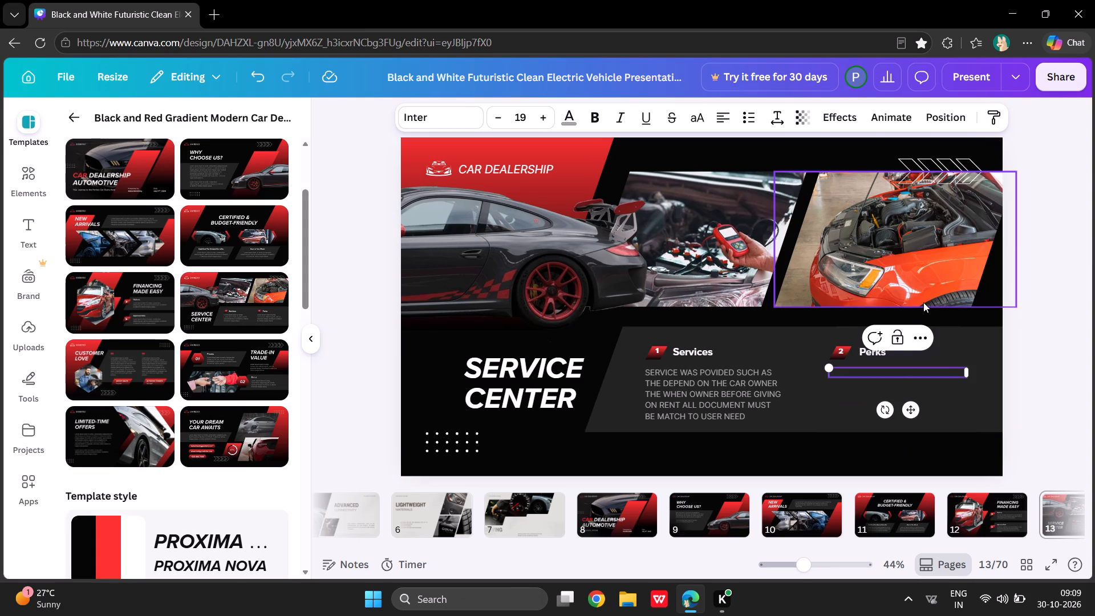
click(923, 302)
double_click(891, 379)
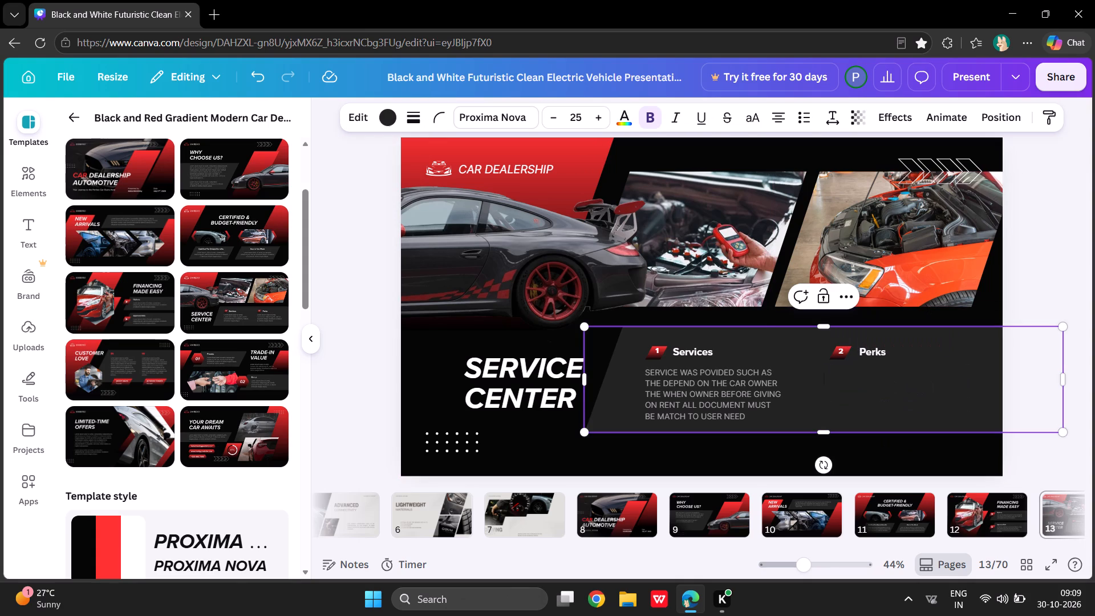
click(861, 374)
click(861, 374)
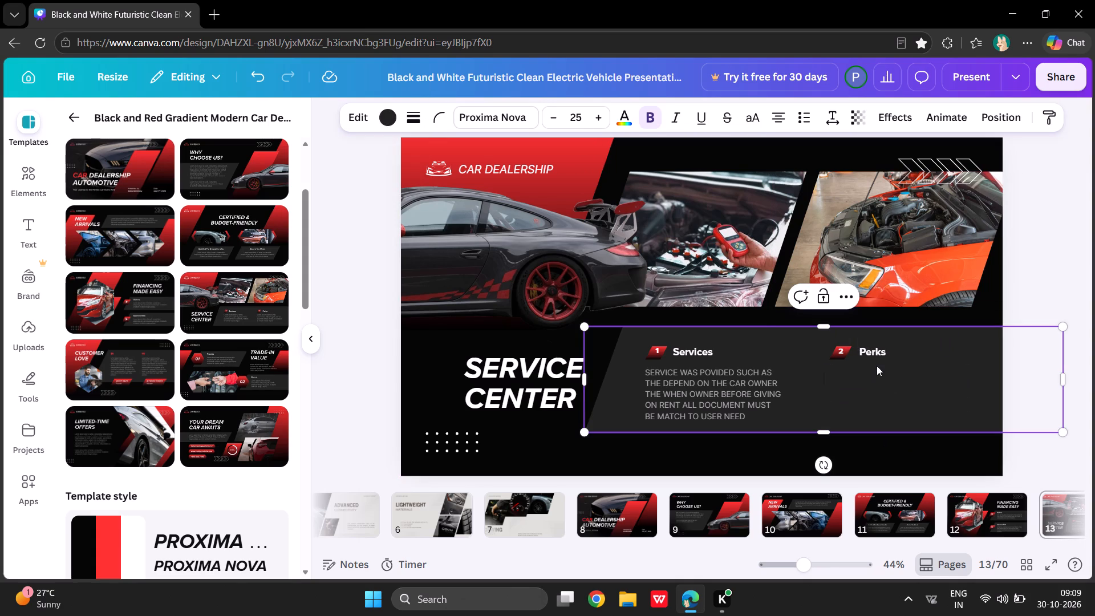
Delete the "Perks" heading and the red badge shape behind the number 2.
click(888, 361)
click(885, 348)
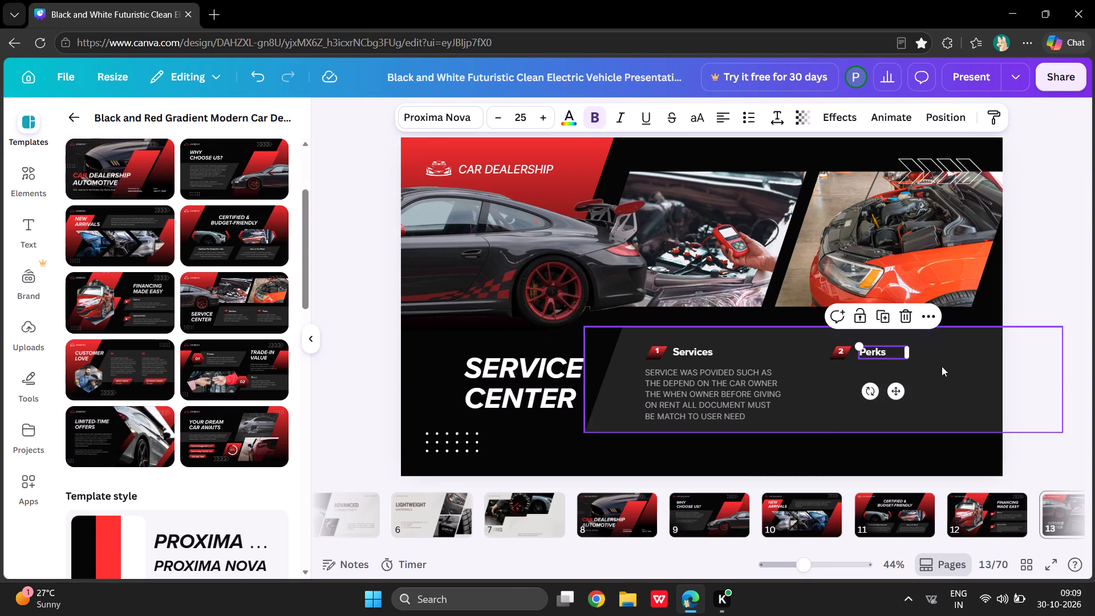
click(987, 374)
click(888, 355)
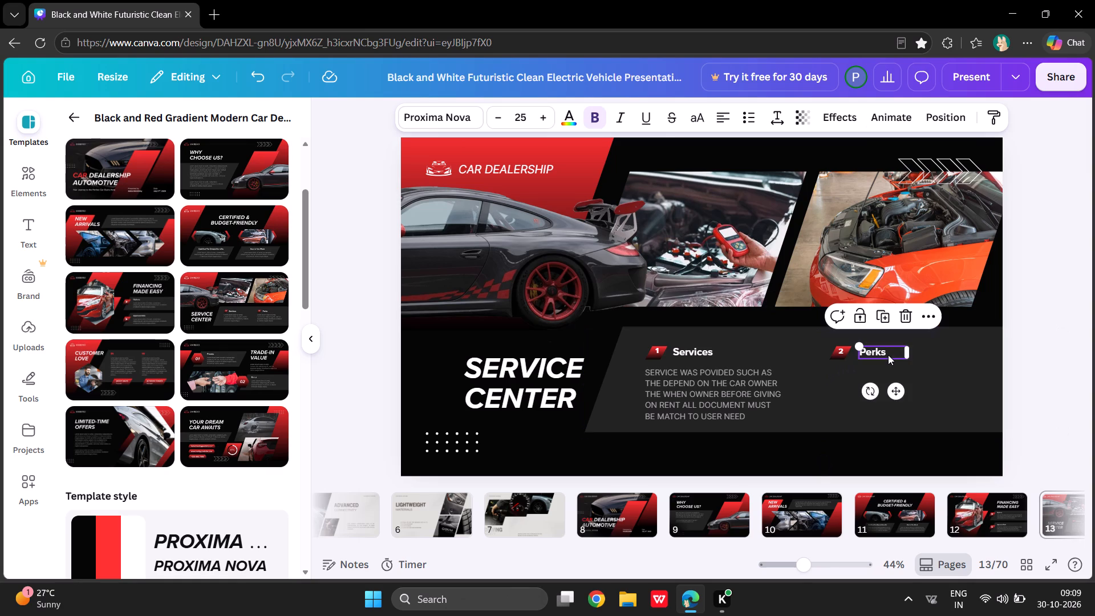
key(Delete)
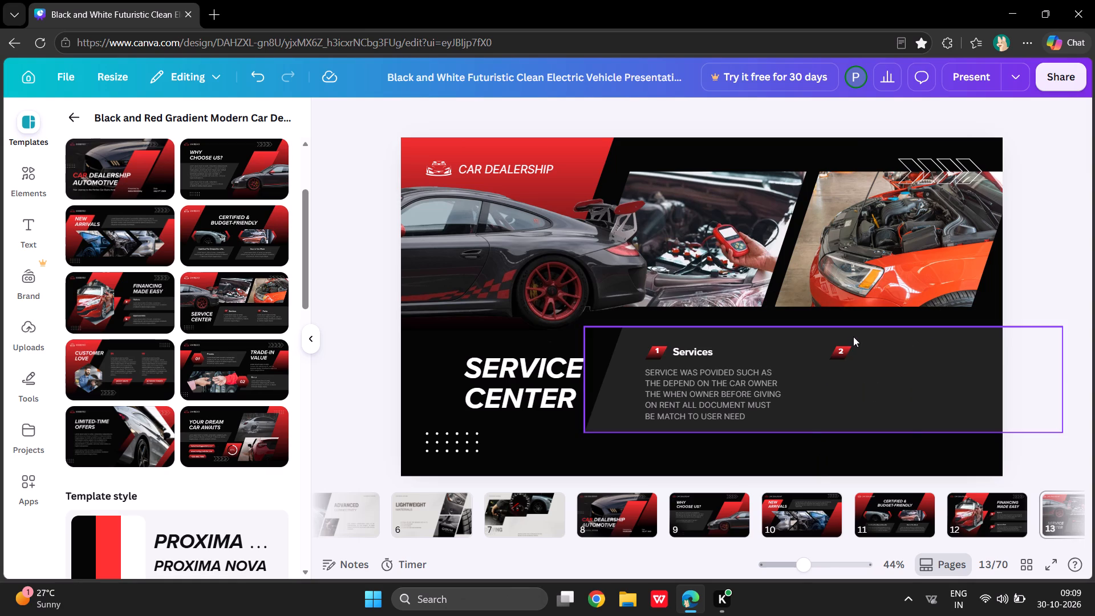
click(838, 354)
key(Delete)
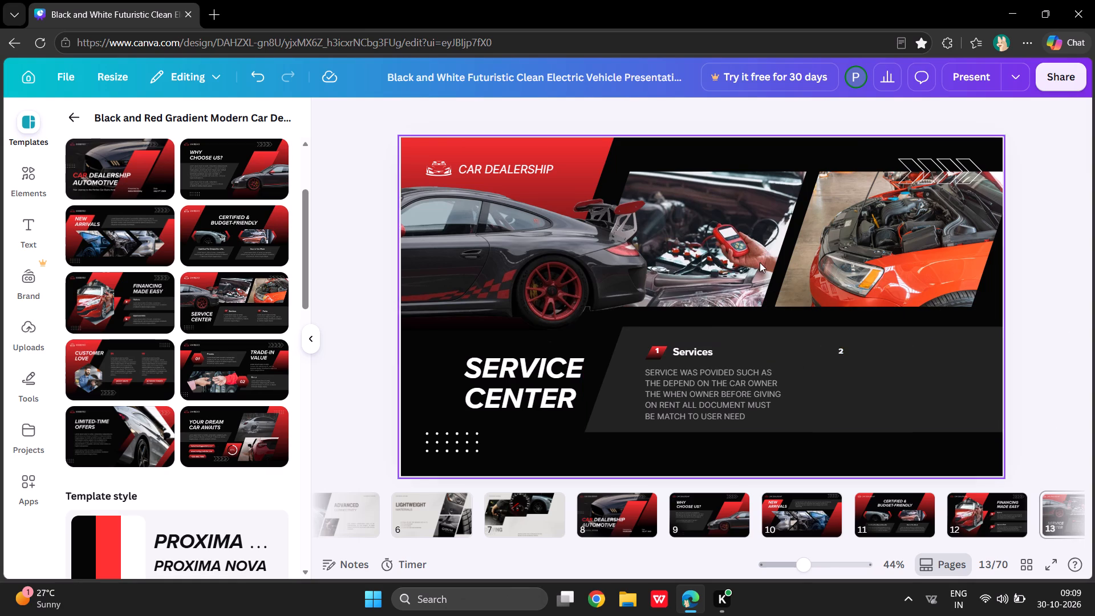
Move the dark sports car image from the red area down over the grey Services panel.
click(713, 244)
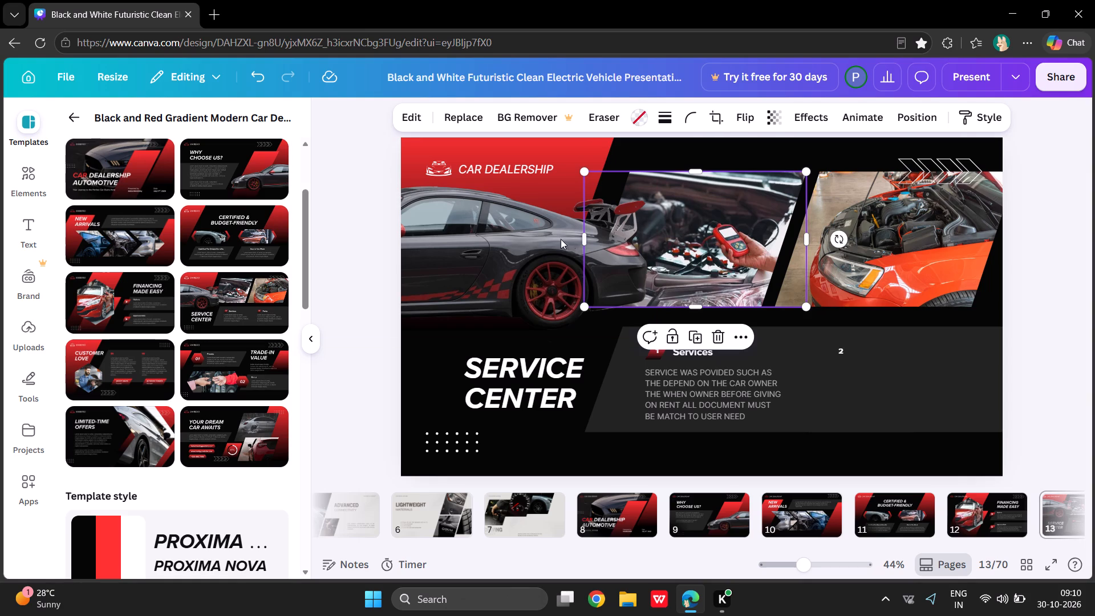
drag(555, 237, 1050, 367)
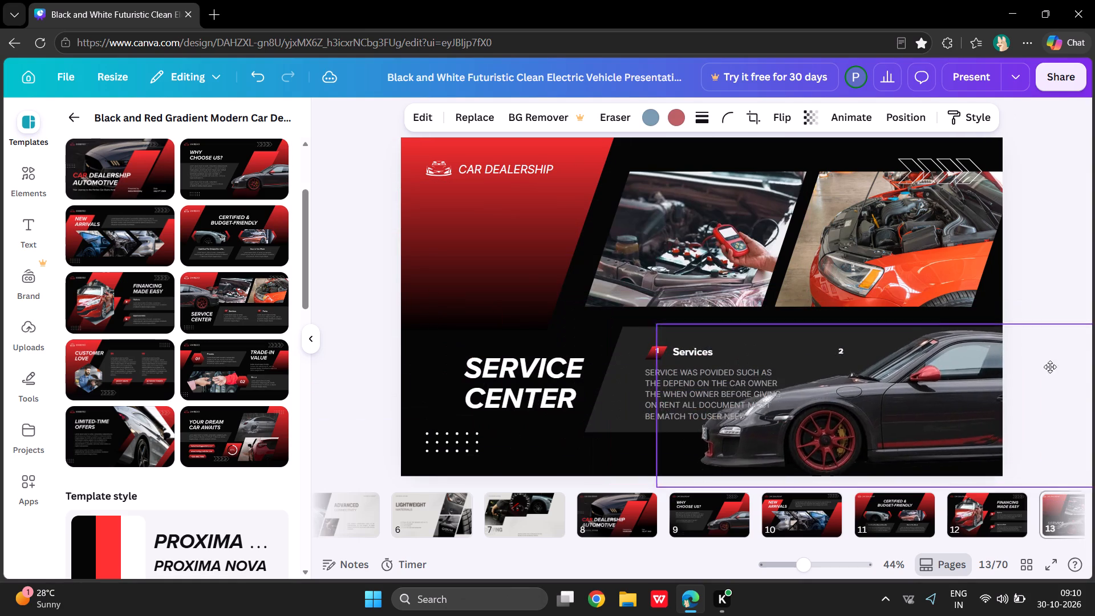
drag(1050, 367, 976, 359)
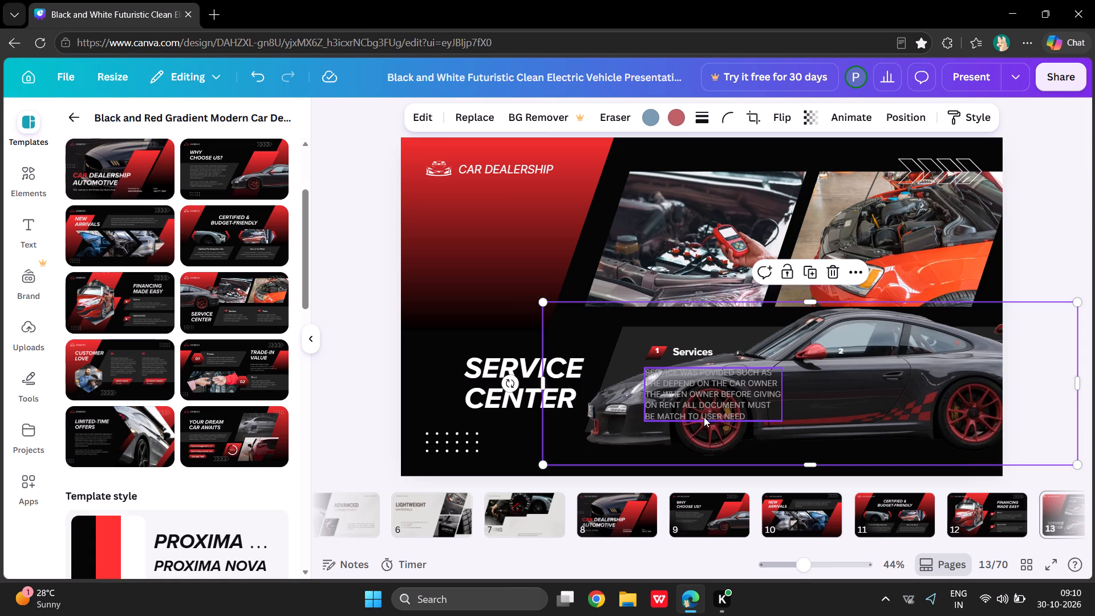
Move the Services description, its number 1 and the "Services" heading onto the red area below CAR DEALERSHIP.
drag(704, 417, 478, 268)
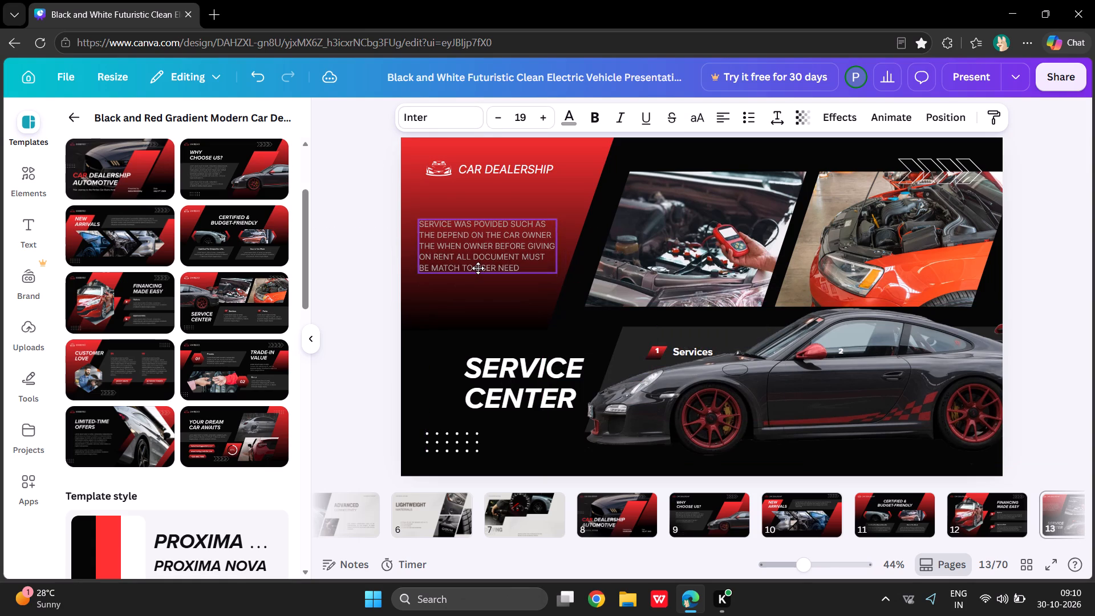
drag(478, 268, 478, 268)
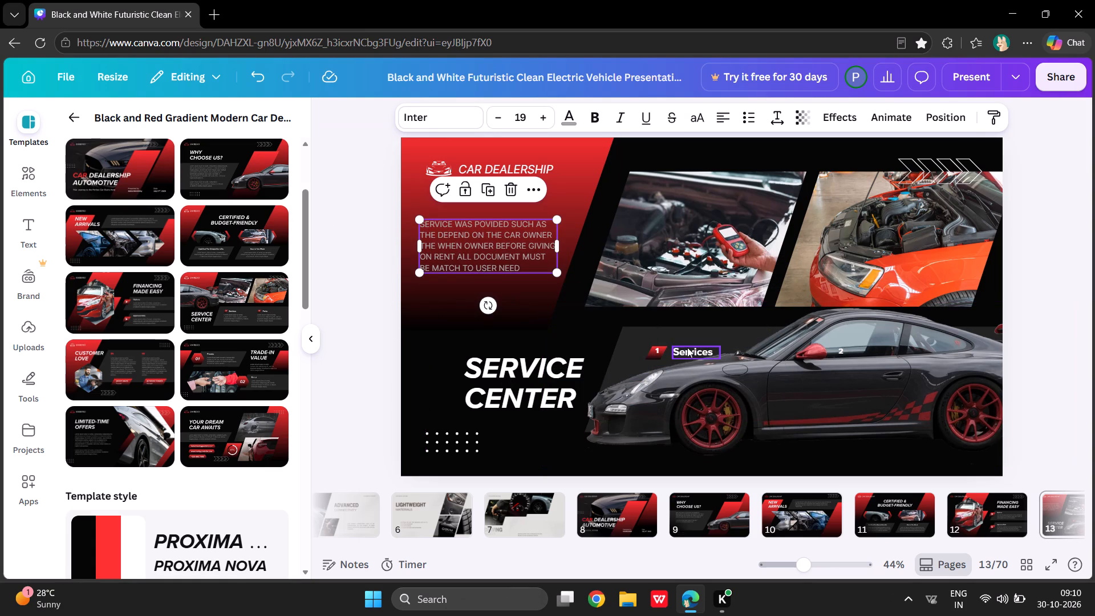
drag(687, 347, 455, 201)
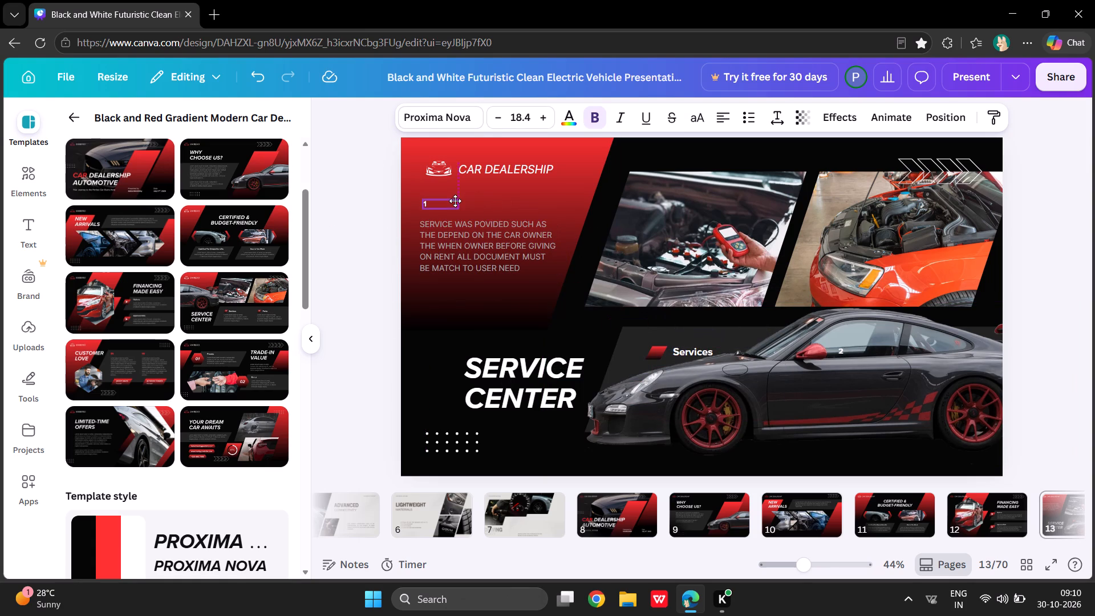
drag(455, 201, 455, 202)
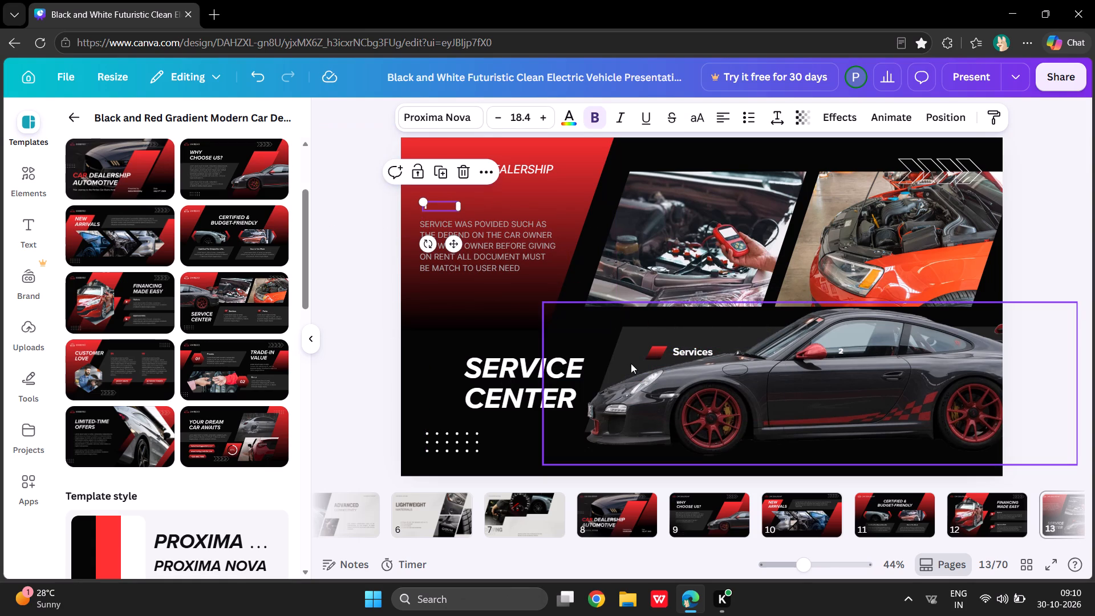
drag(651, 353, 640, 348)
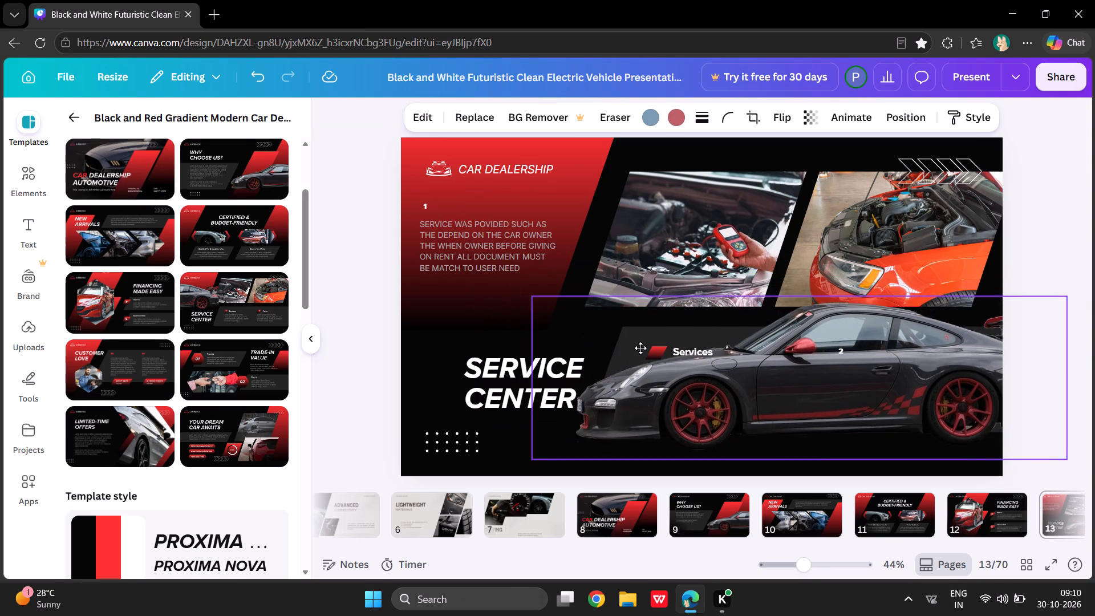
drag(640, 348, 615, 354)
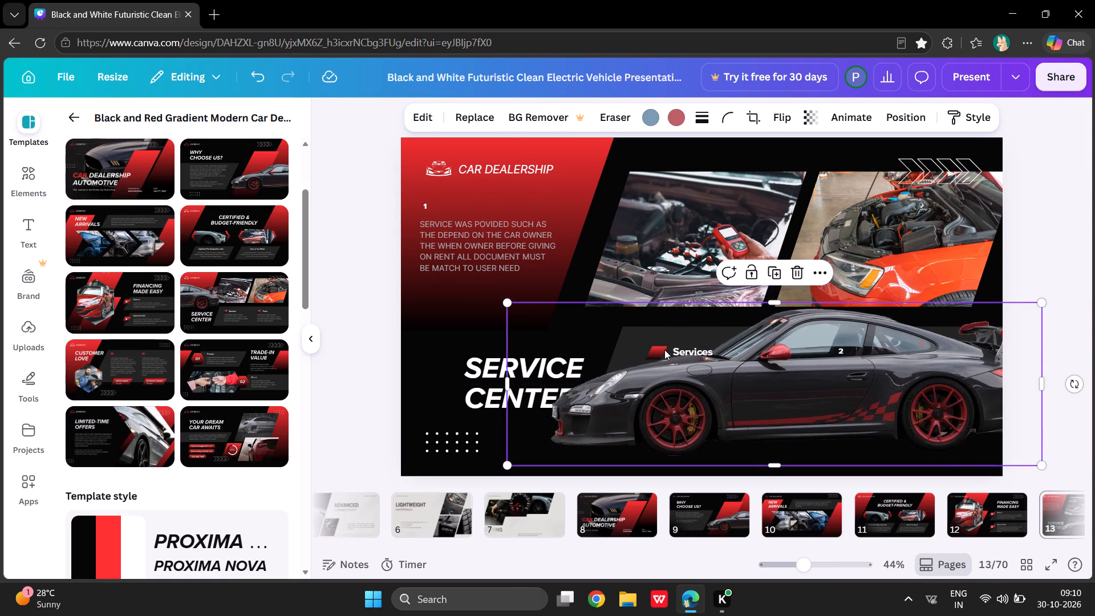
click(663, 350)
click(646, 345)
click(676, 350)
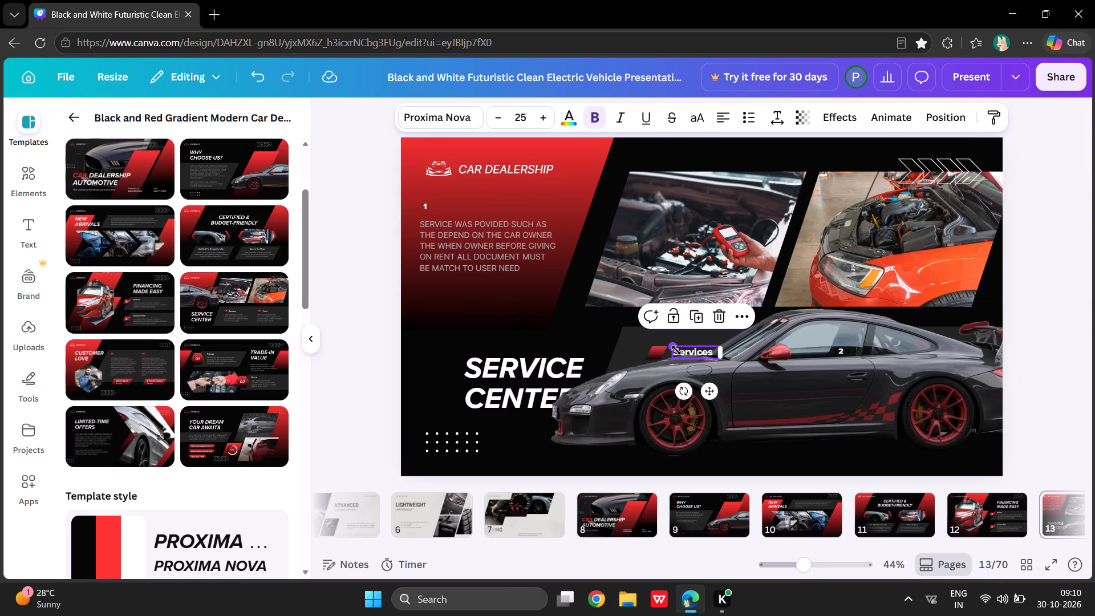
drag(695, 356, 484, 229)
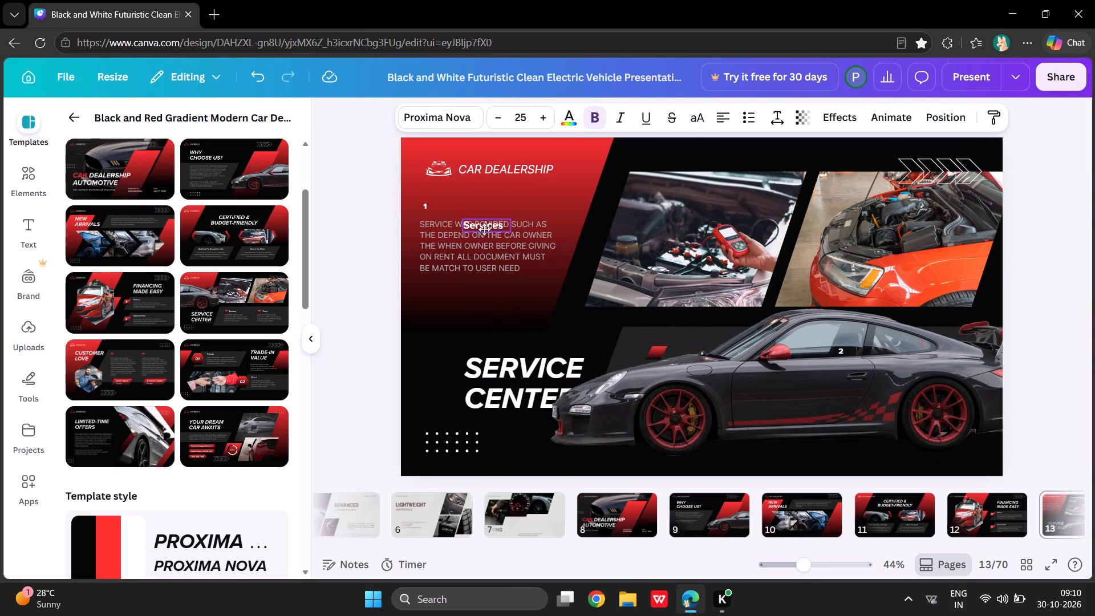
drag(484, 229, 457, 212)
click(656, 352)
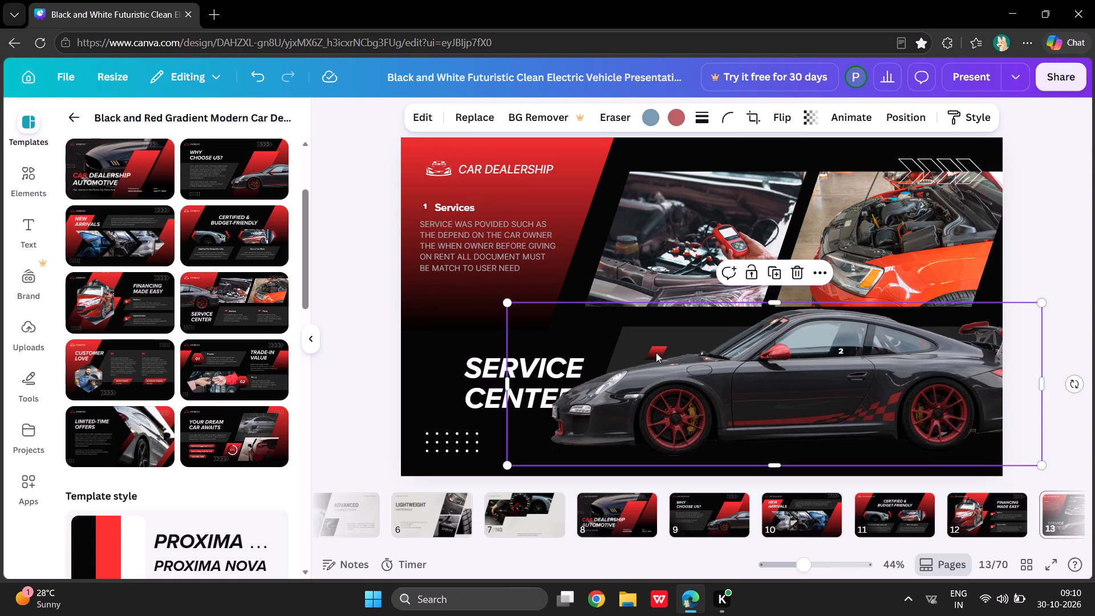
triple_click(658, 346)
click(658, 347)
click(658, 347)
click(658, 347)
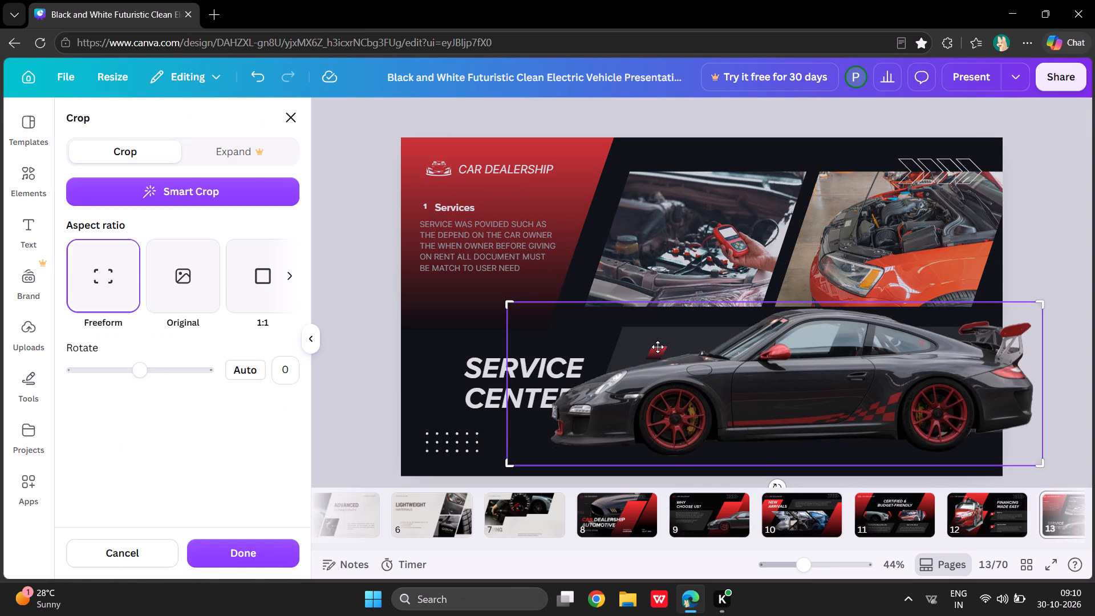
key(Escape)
Place the dark sports car image into the first engine photo's slanted frame, replacing that photo.
drag(658, 347, 666, 260)
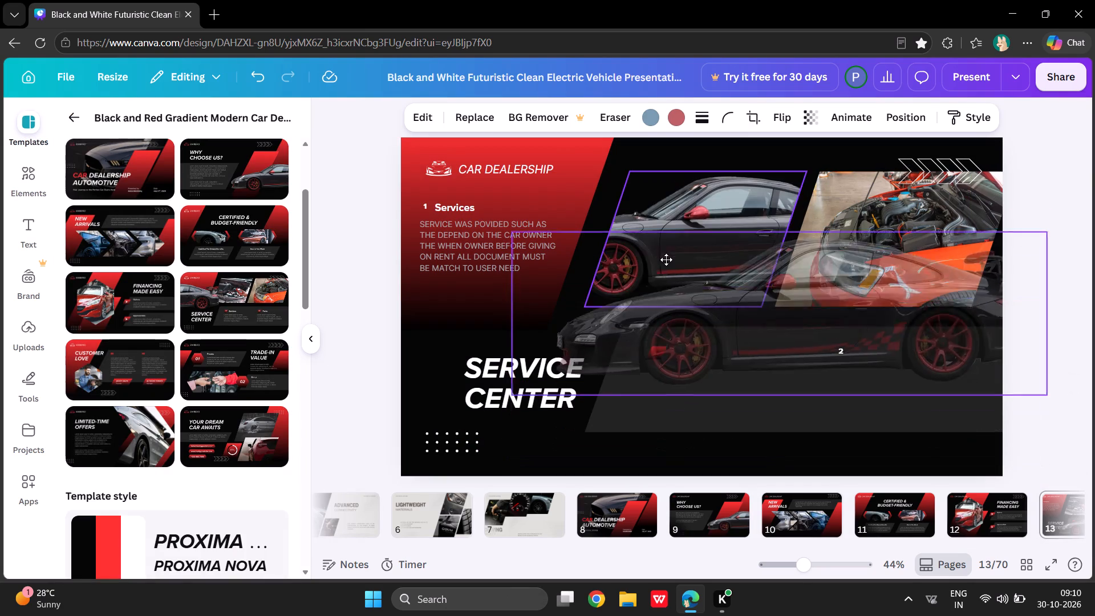
drag(666, 260, 674, 216)
Move the remaining red badge shape from the grey panel to the Services text on the red area.
drag(660, 356, 490, 249)
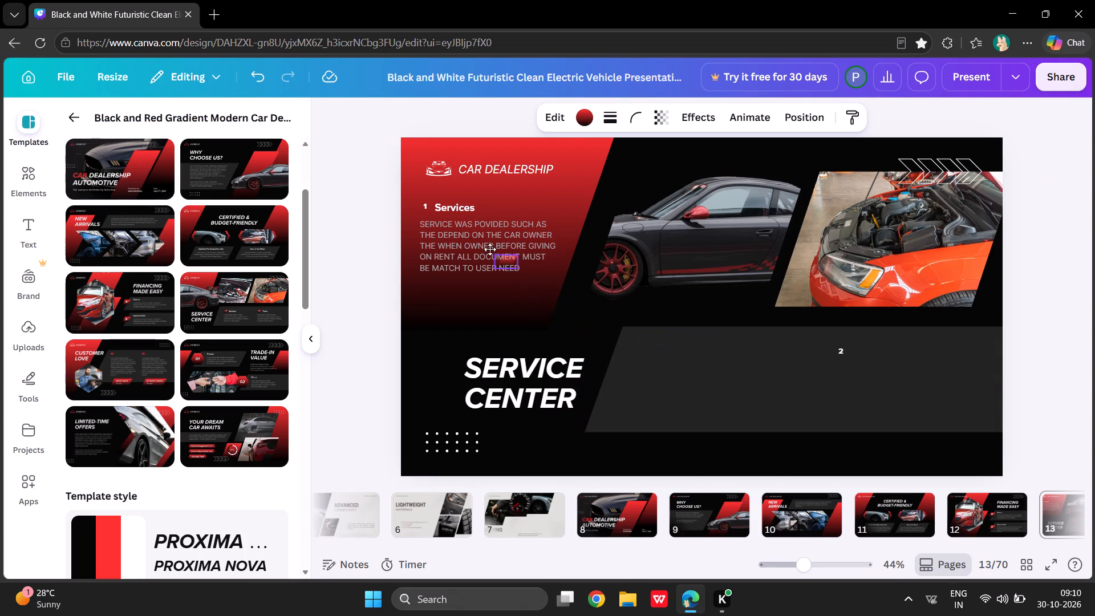
drag(490, 249, 452, 236)
Undo the badge move and the placement of the dark car image in the first engine photo's frame.
click(717, 190)
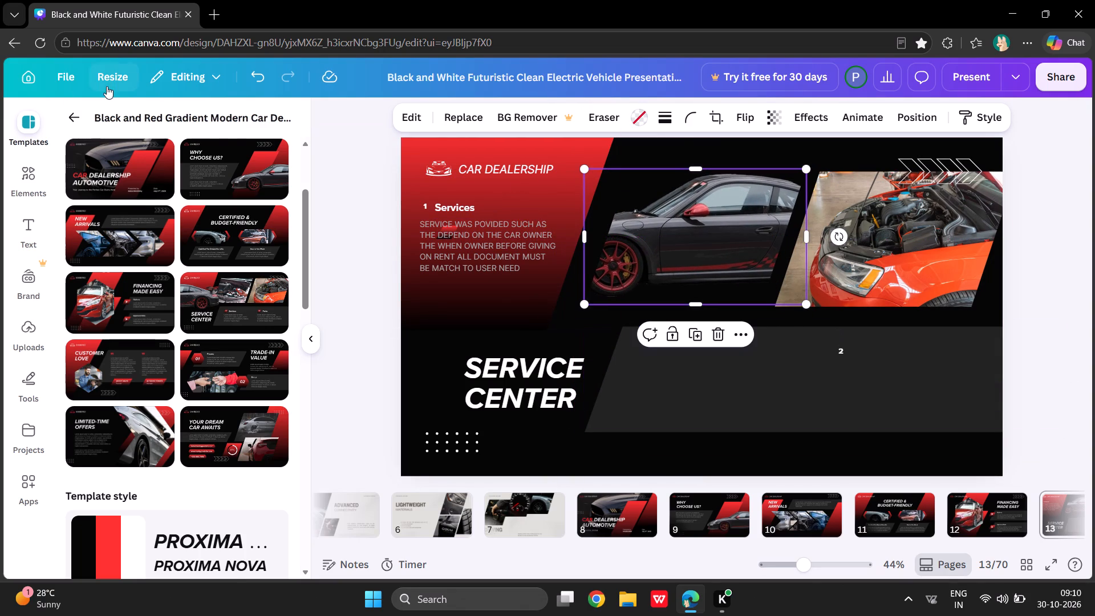
click(261, 70)
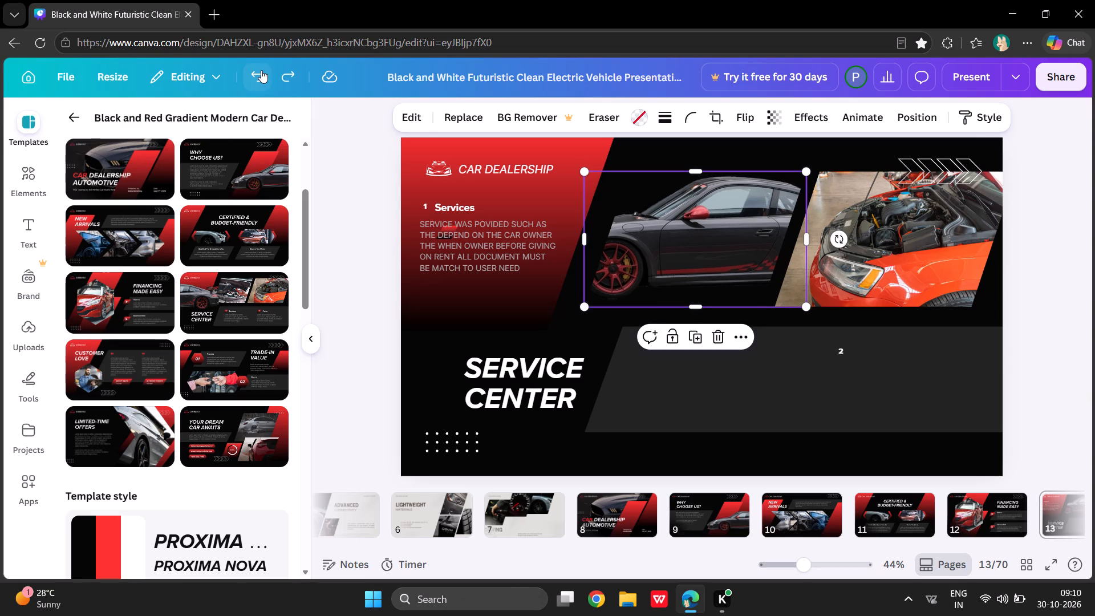
click(261, 70)
click(261, 70)
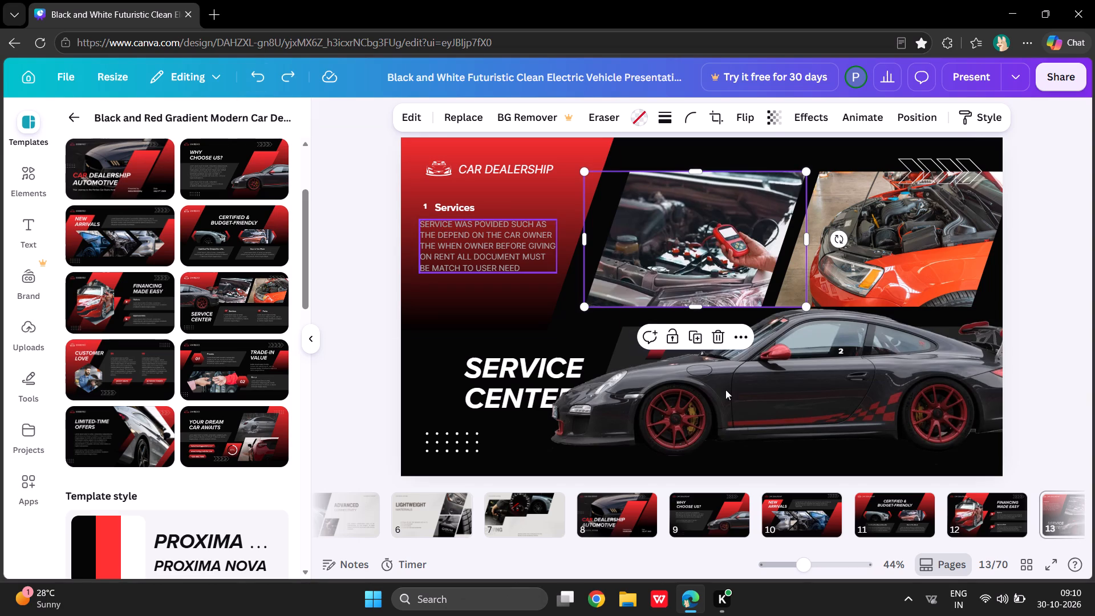
Shift the dark car image off the grey panel and move the small red badge behind the number 1 beside Services.
drag(723, 377, 607, 224)
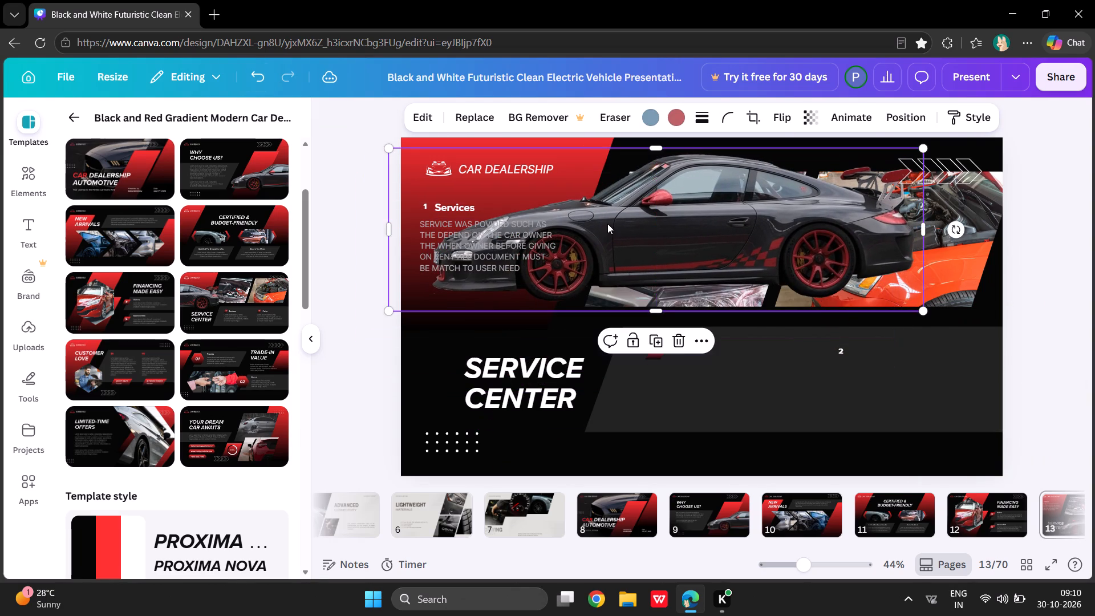
click(743, 427)
click(661, 346)
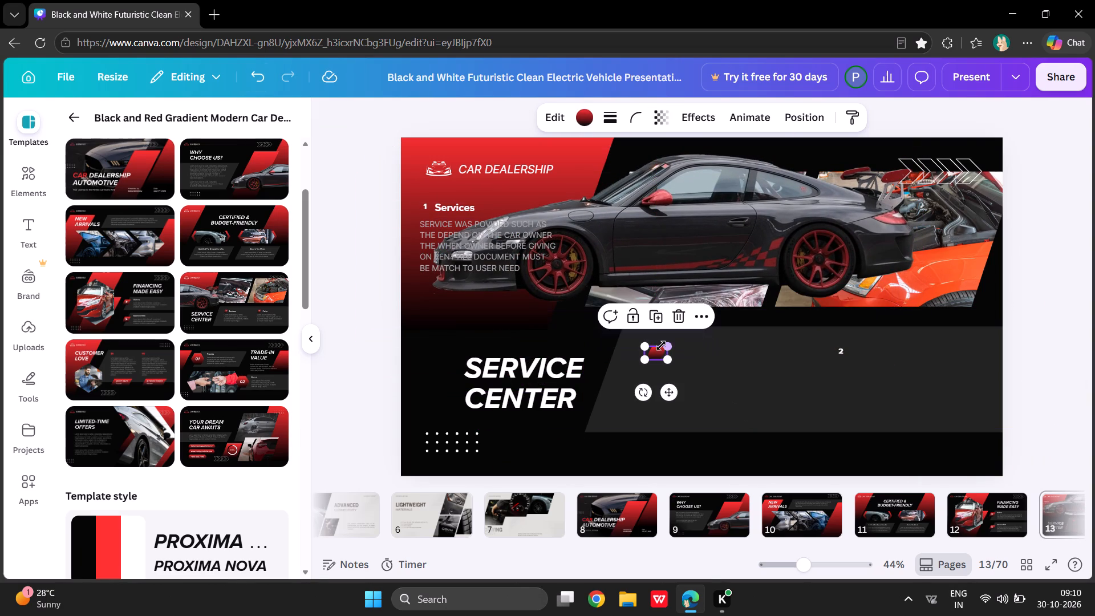
drag(661, 345, 641, 326)
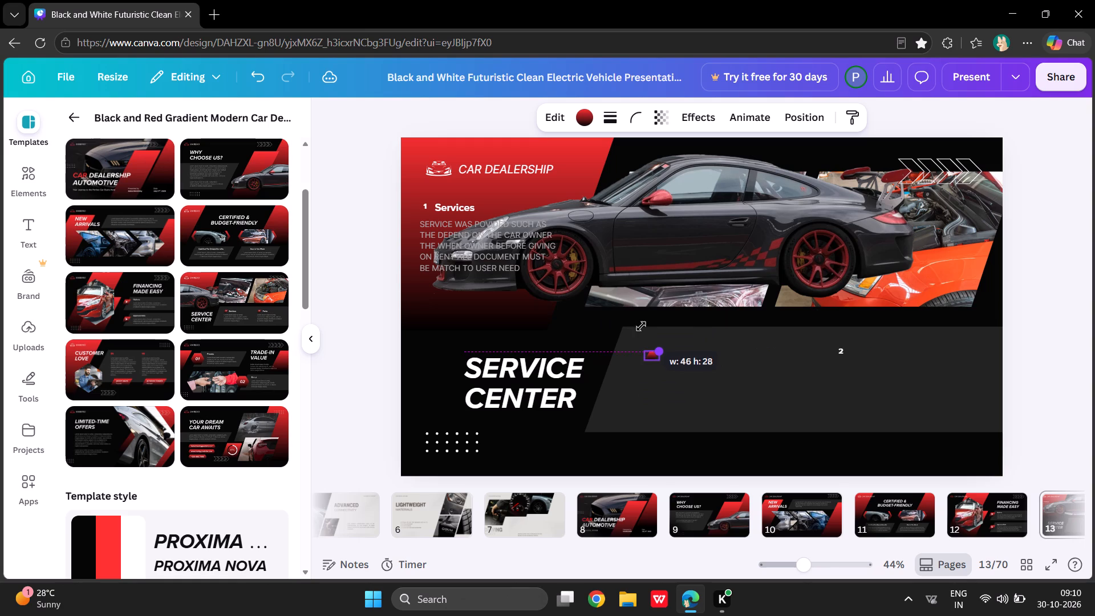
drag(641, 326, 659, 328)
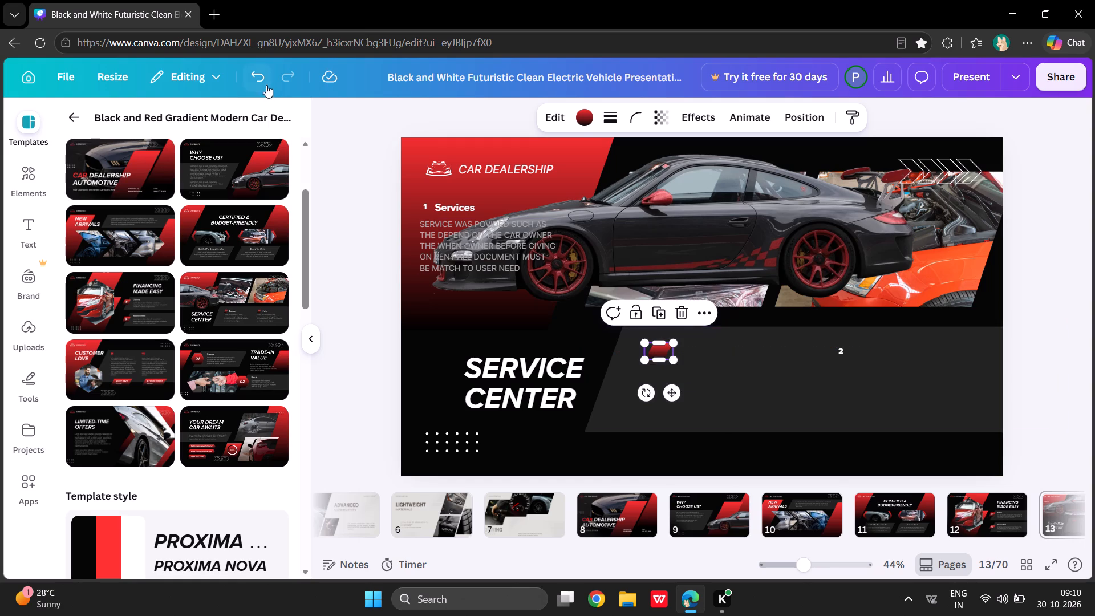
click(265, 84)
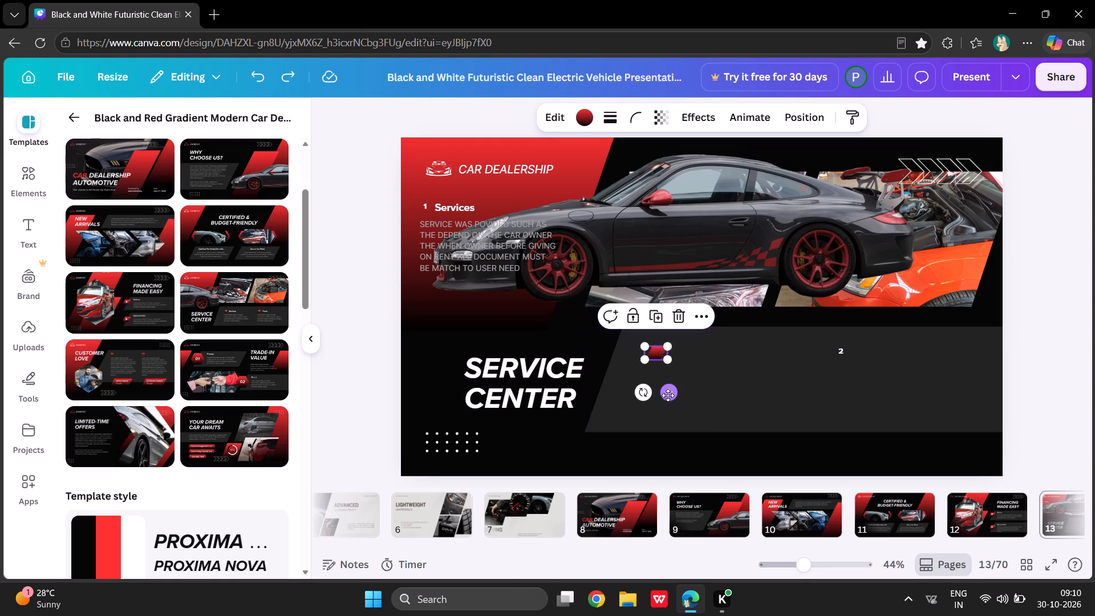
drag(668, 395, 435, 250)
Move the dark sports car image back down over the grey panel beside the SERVICE CENTER title.
drag(678, 220, 810, 357)
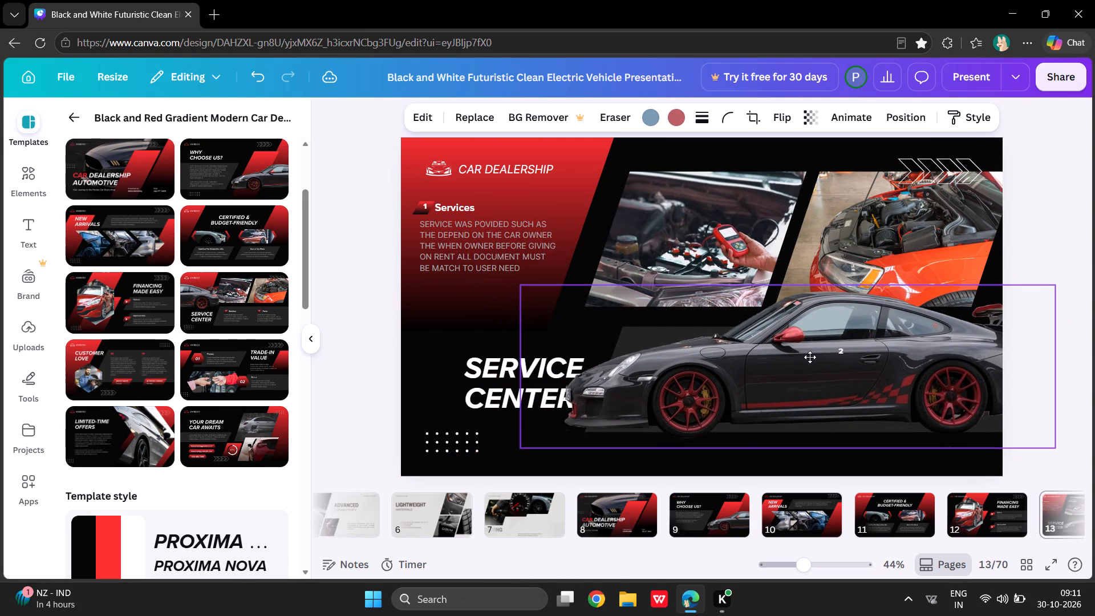
drag(810, 357, 819, 350)
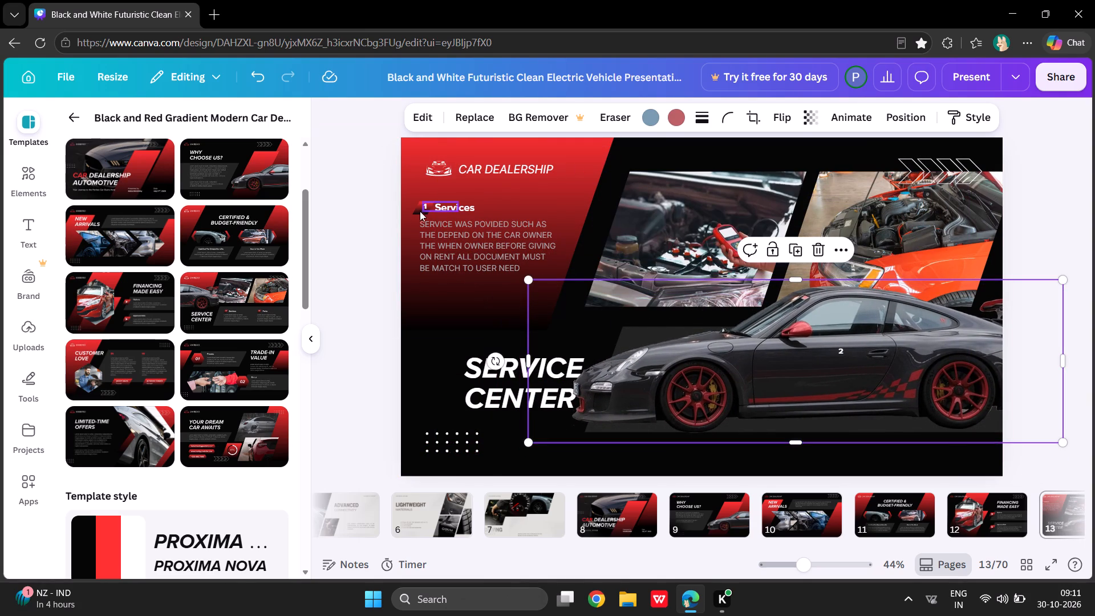
click(423, 203)
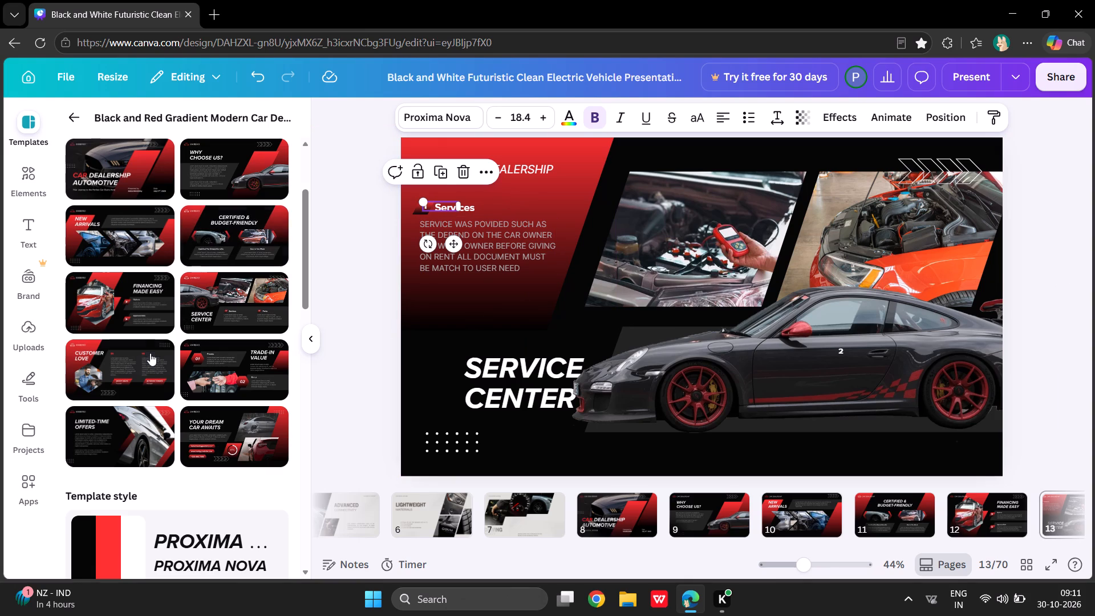
Add the Customer Love template page as a new page.
click(111, 353)
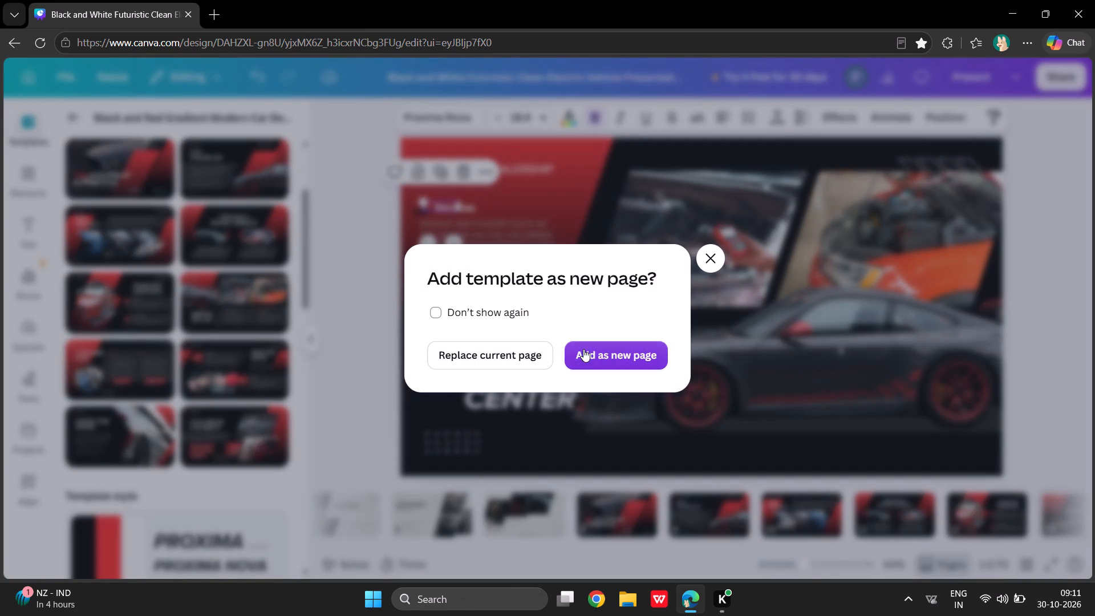
click(593, 352)
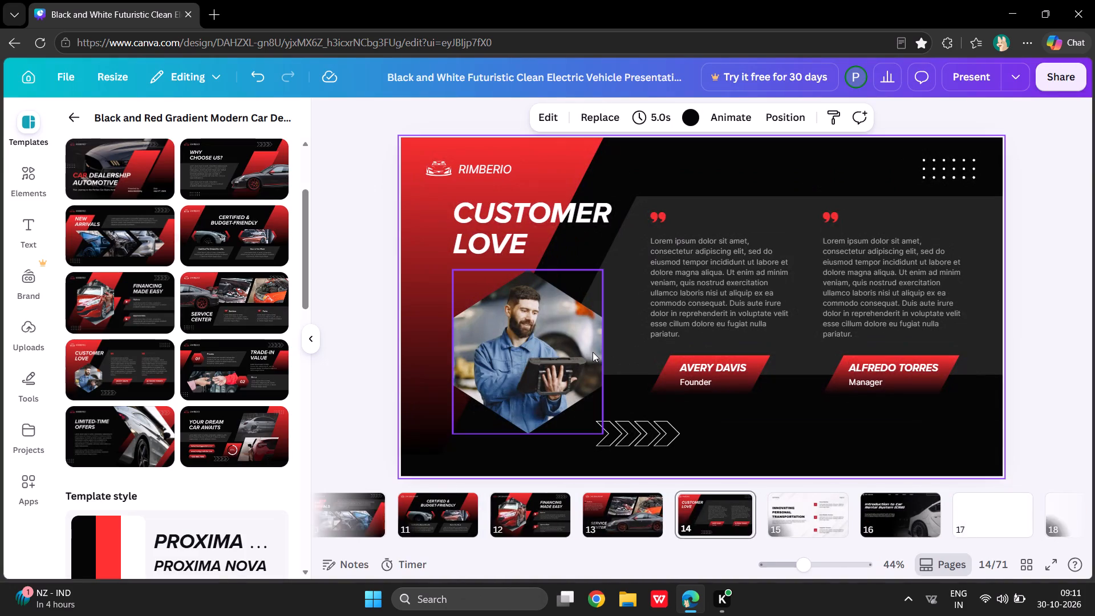
Replace the RIMBERIO brand on the Customer Love page with CAR DEALERSHIP and widen its text box to fit one line.
double_click(497, 171)
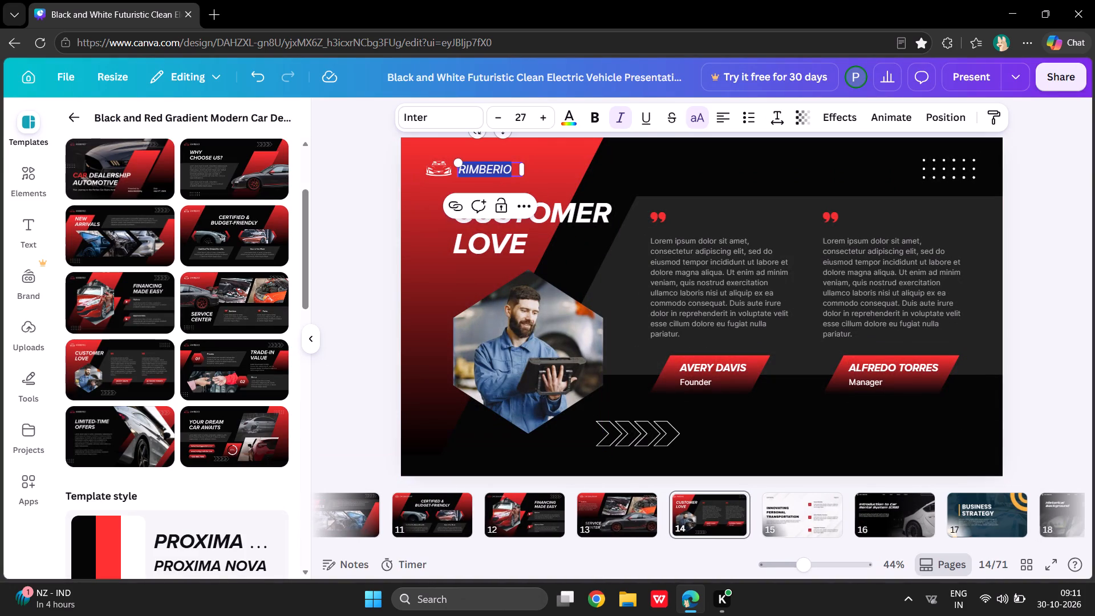
key(BackSpace)
text(CAR)
key(space)
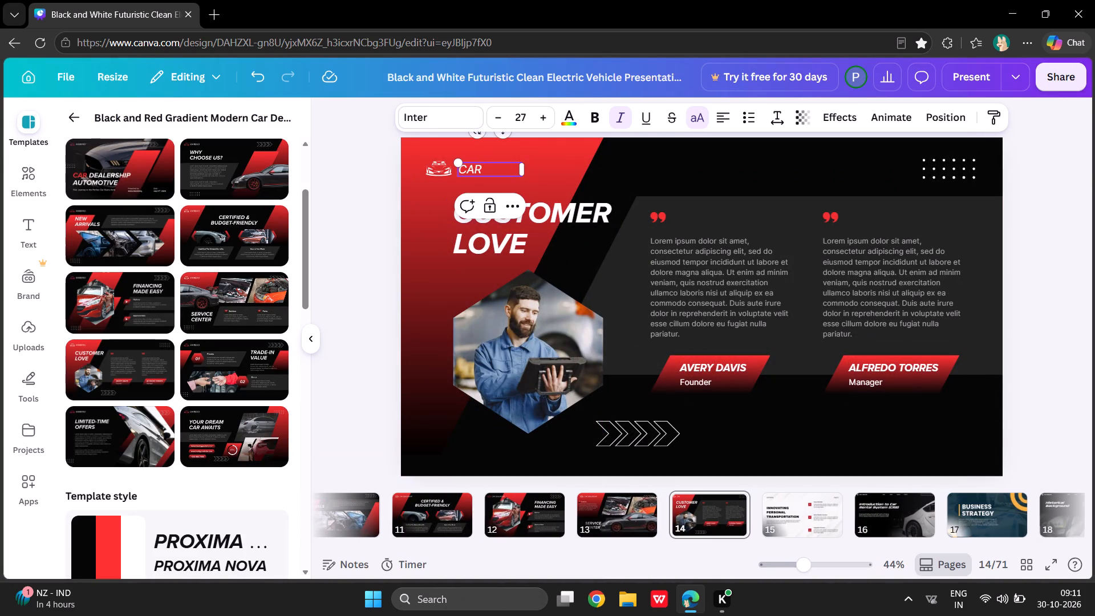
text(DE)
text(ALER)
key(space)
key(BackSpace)
text(SHIP)
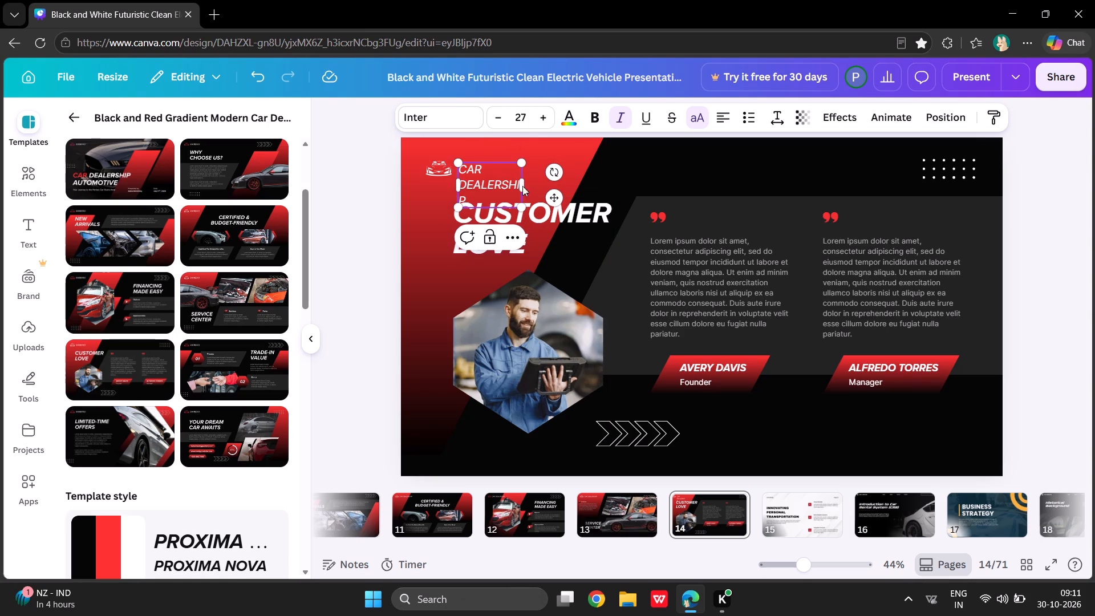
drag(525, 185, 570, 179)
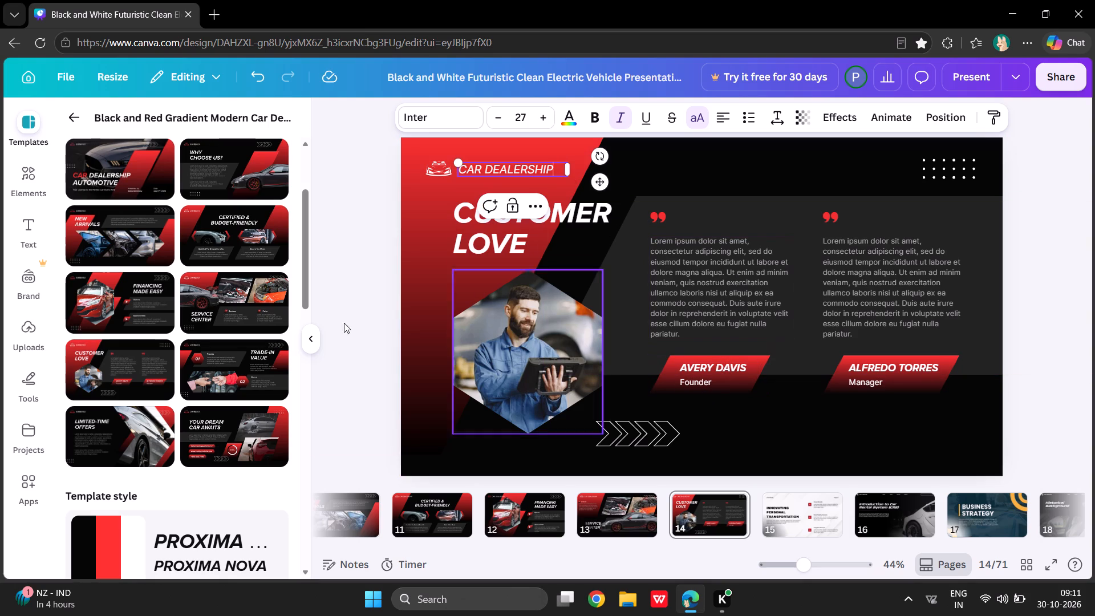
Add the Trade-In Value template page as a new page.
click(118, 452)
click(218, 363)
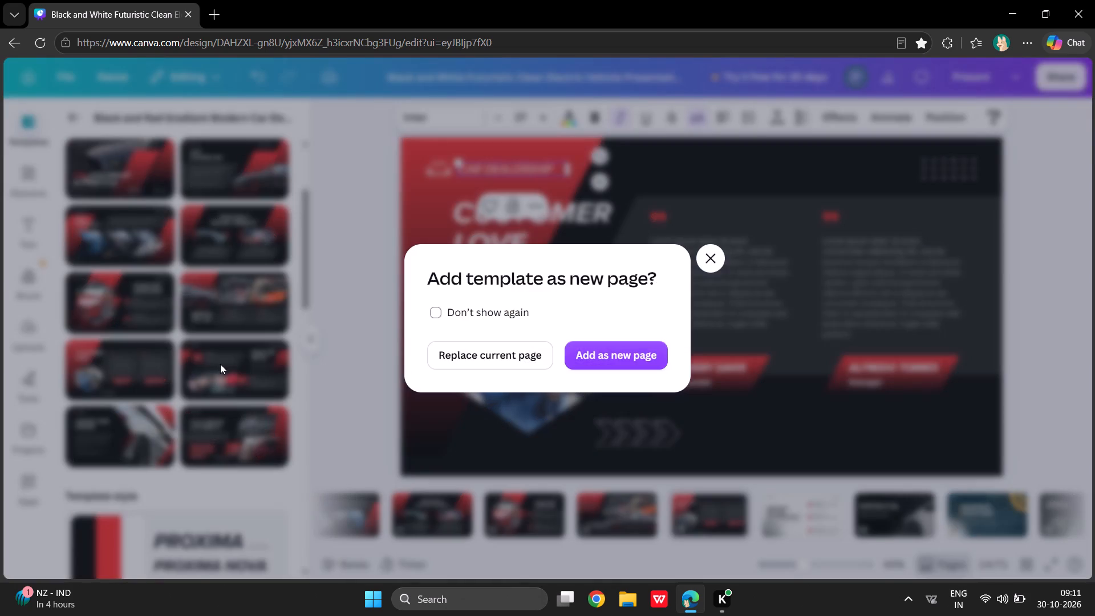
click(228, 375)
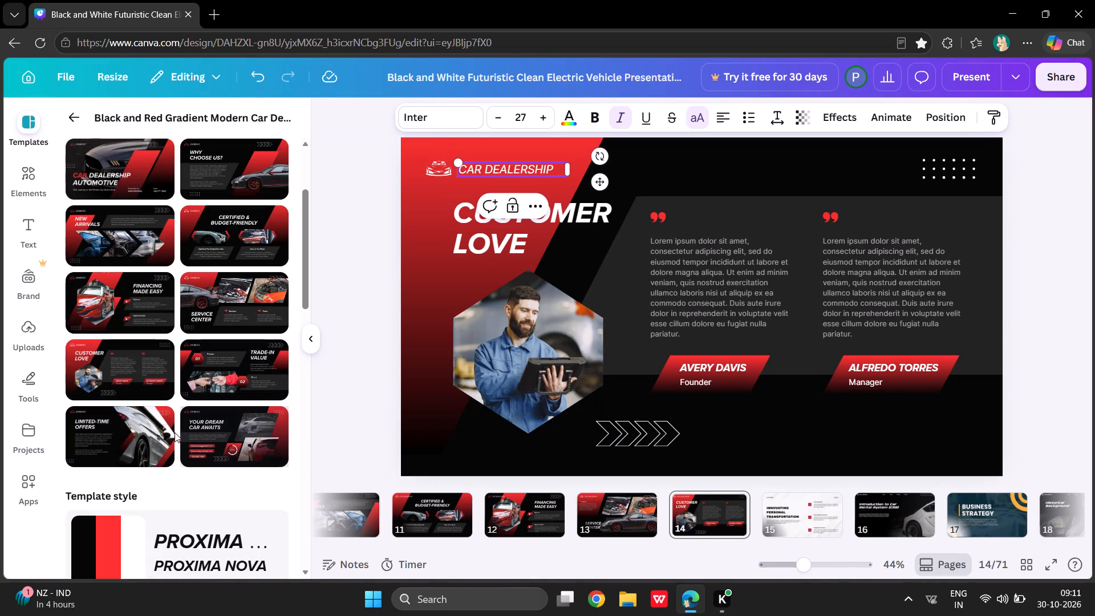
click(223, 363)
click(221, 361)
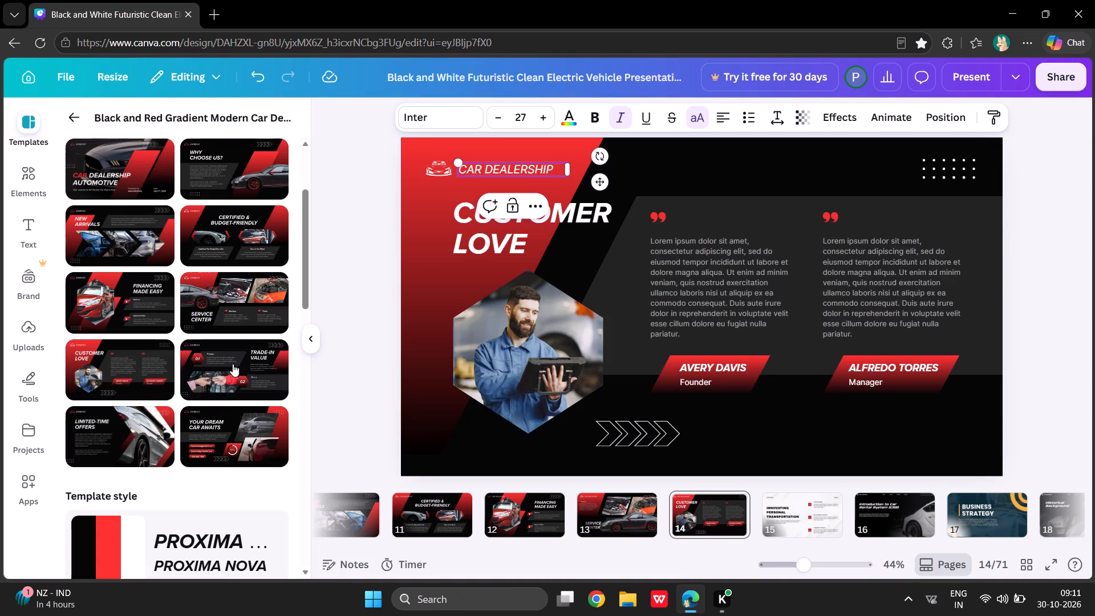
click(229, 382)
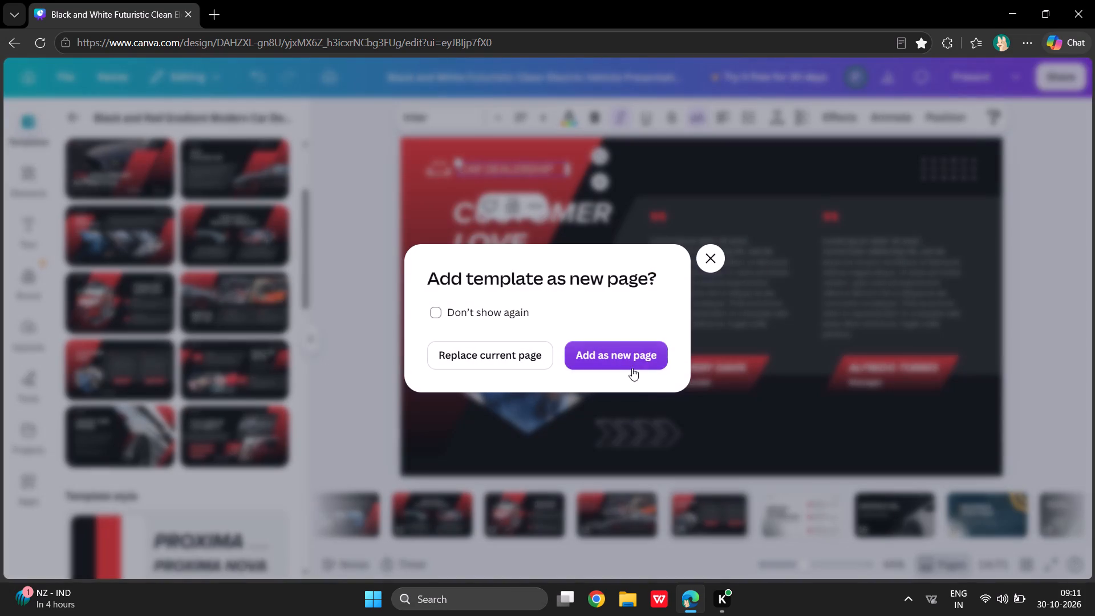
click(630, 355)
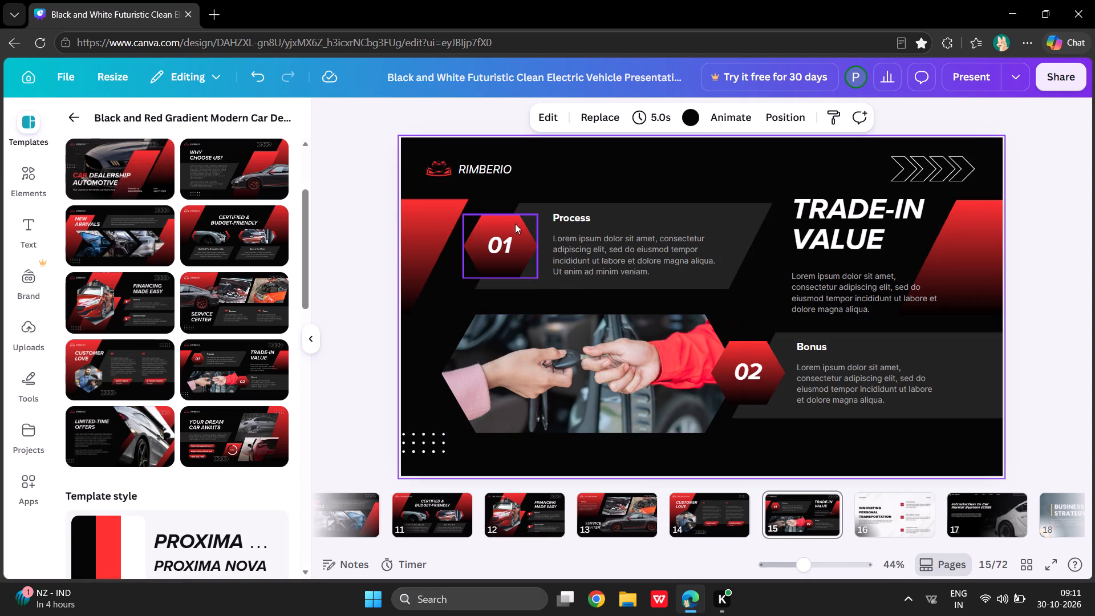
Replace the RIMBERIO brand on the Trade-In Value page with CAR DEALERSHIP and widen its text box to fit one line.
double_click(479, 165)
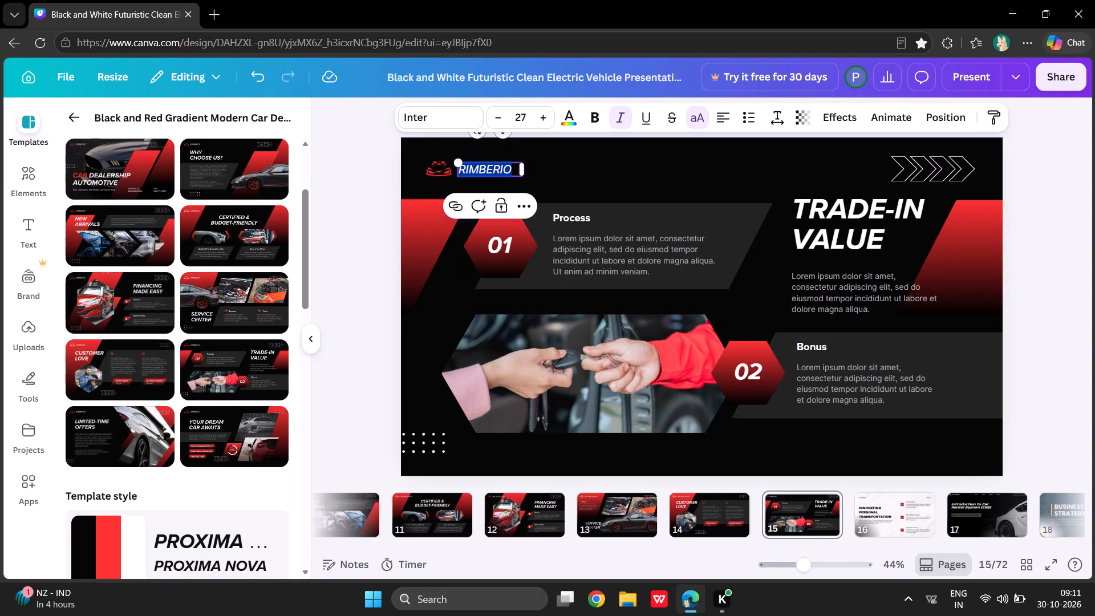
key(BackSpace)
text(CAR RENTA)
key(BackSpace)
key(BackSpace)
key(BackSpace)
key(BackSpace)
key(BackSpace)
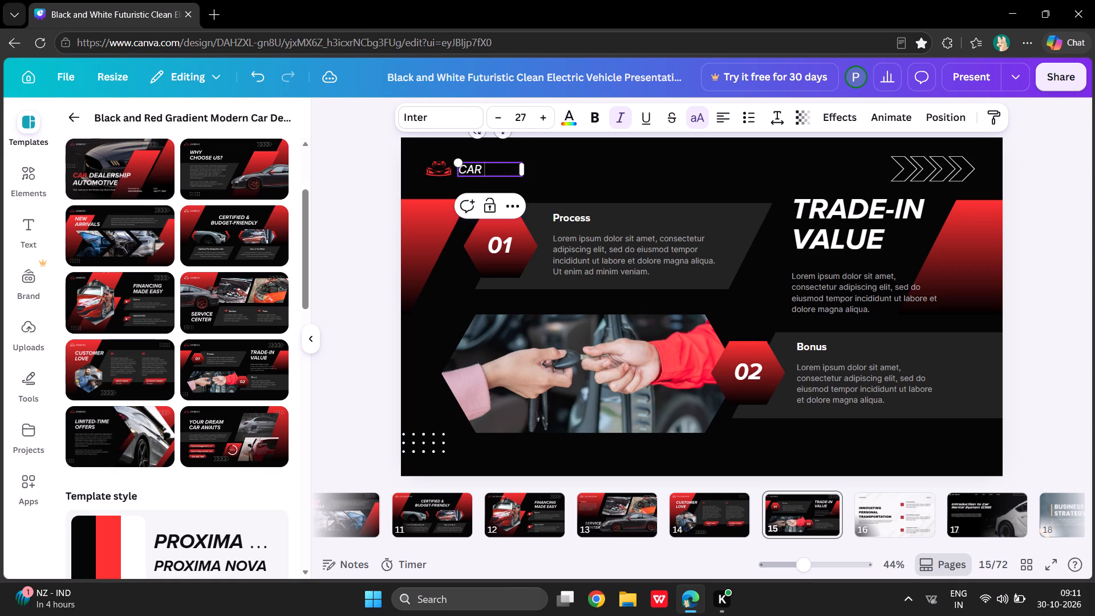
text(DEALERSHIP)
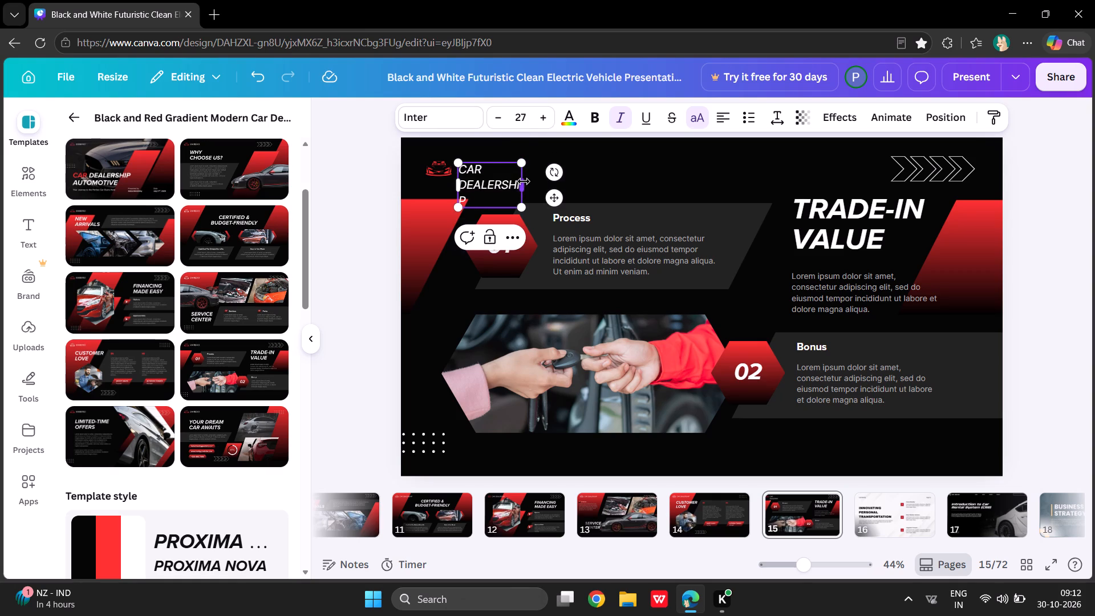
drag(524, 181, 567, 173)
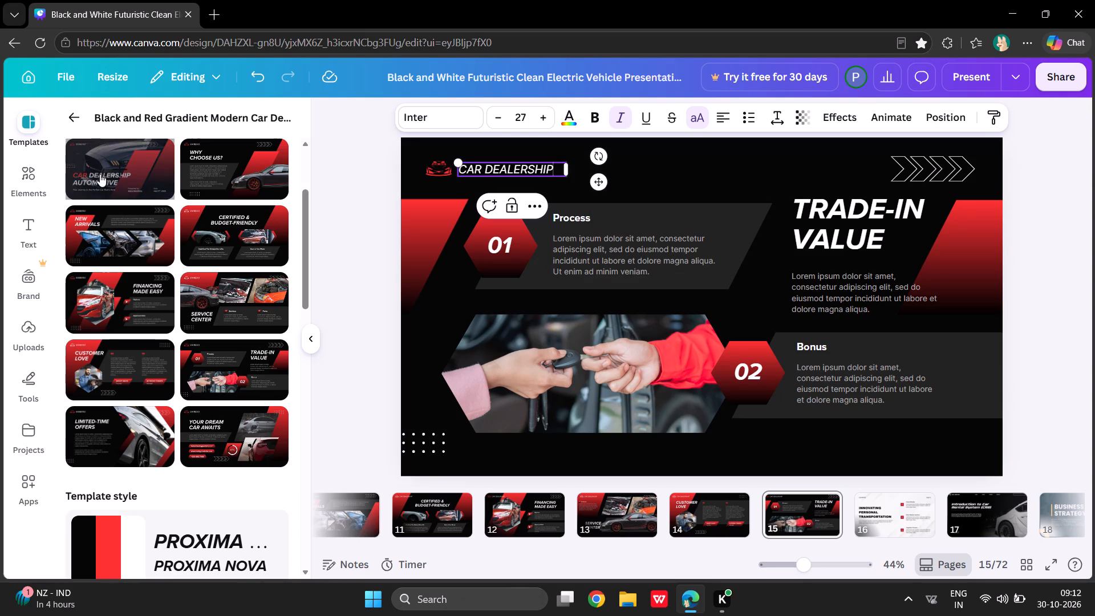
Leave the car dealership template and look over the Red and Black Bold Modern Digital Marketing Presentation template.
click(68, 116)
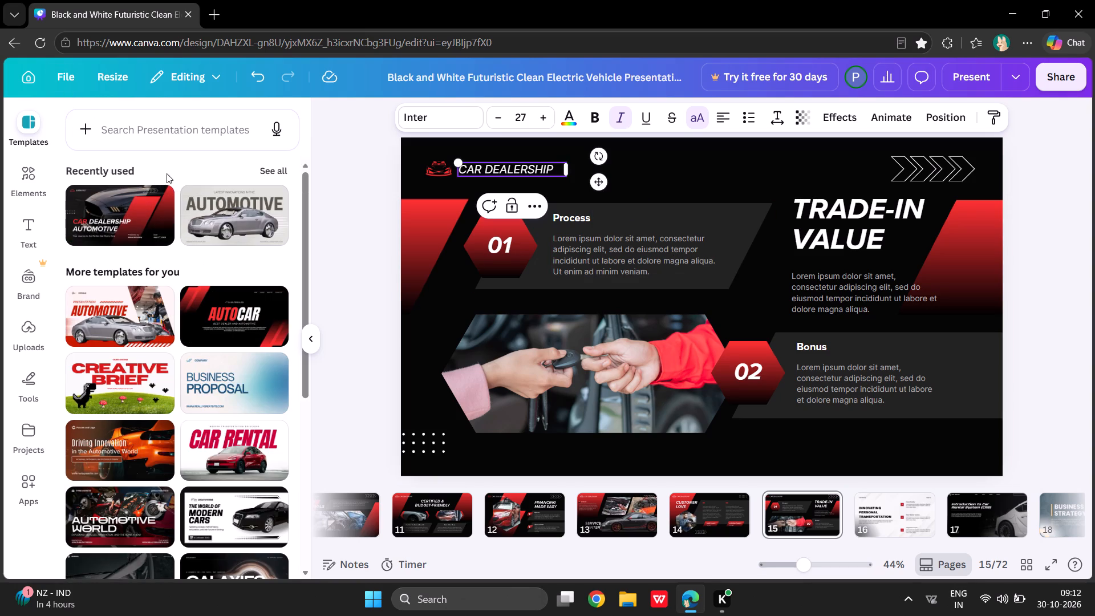
scroll(181, 221, down, 4)
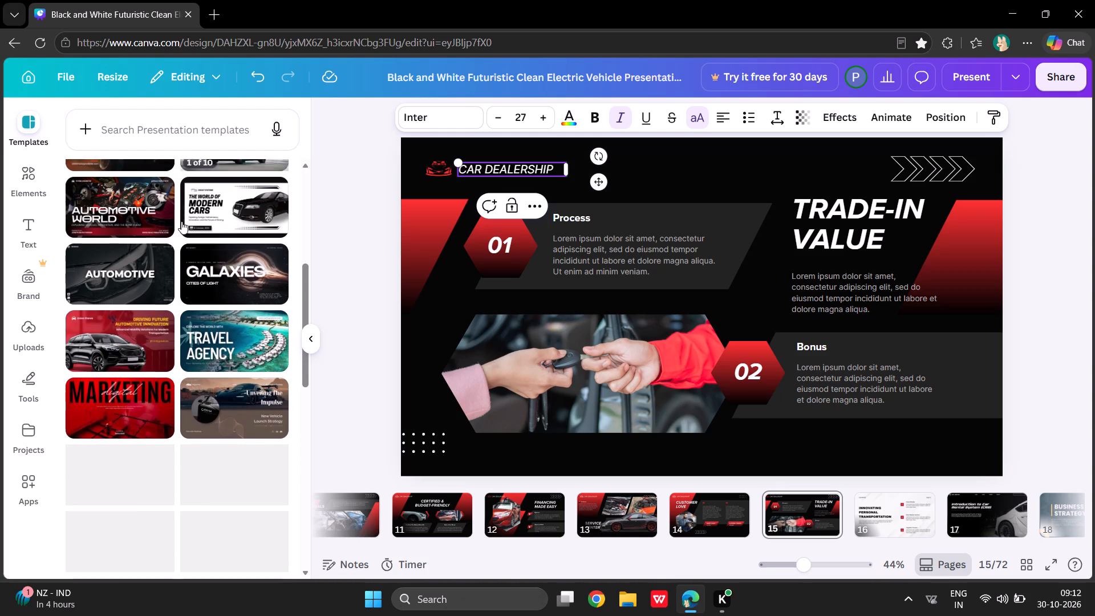
click(121, 410)
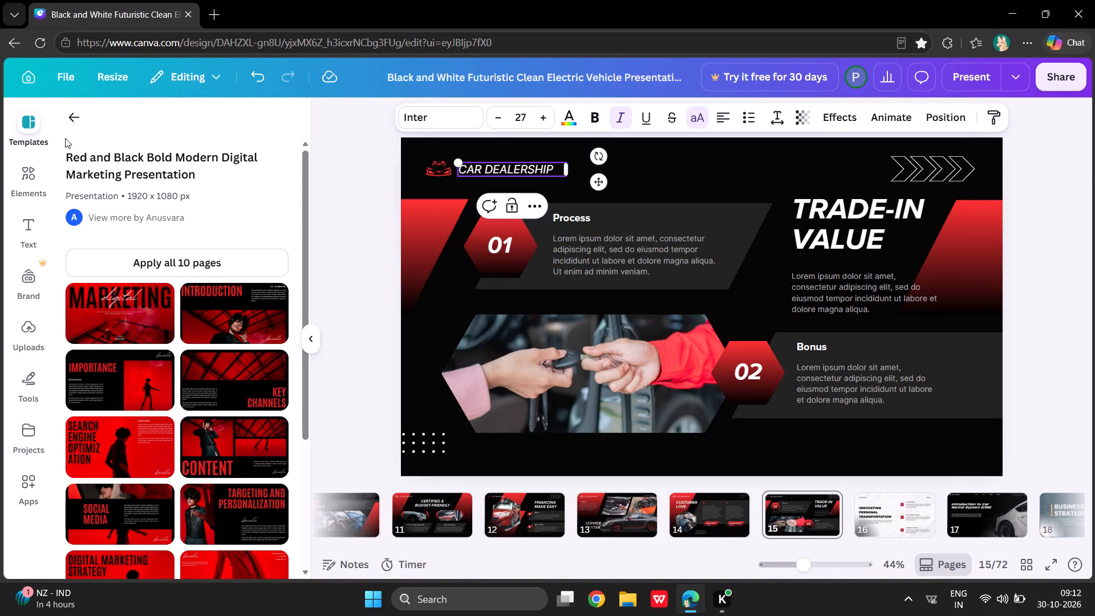
click(72, 103)
click(72, 116)
Add the Hybrid Vehicles cover from the Red Black and White Modern Hybrid Vehicles Presentation template as a new page.
scroll(171, 379, down, 1)
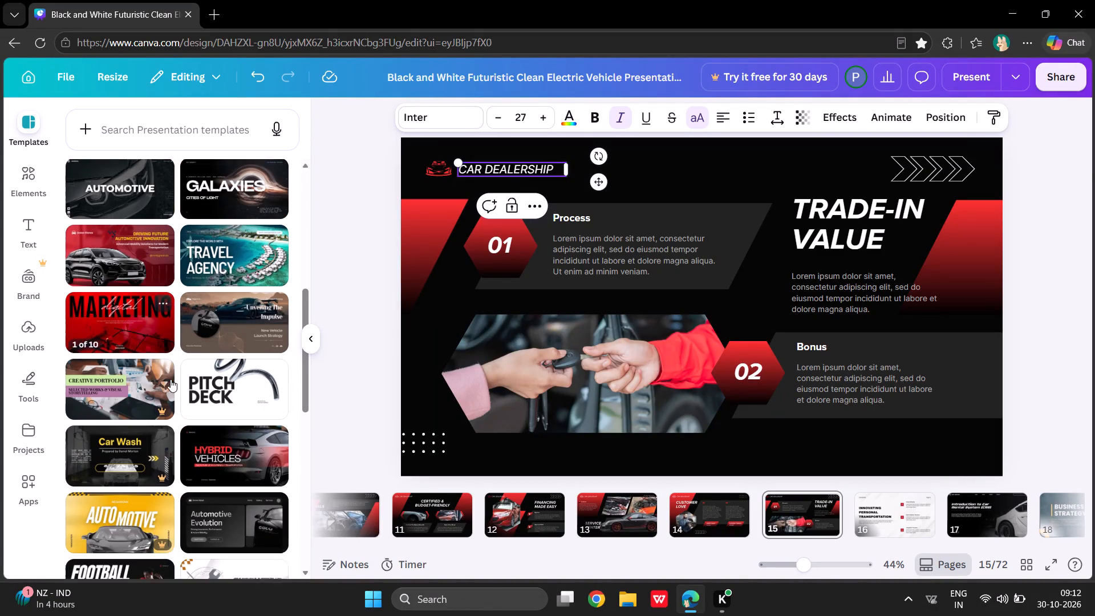
scroll(171, 379, down, 2)
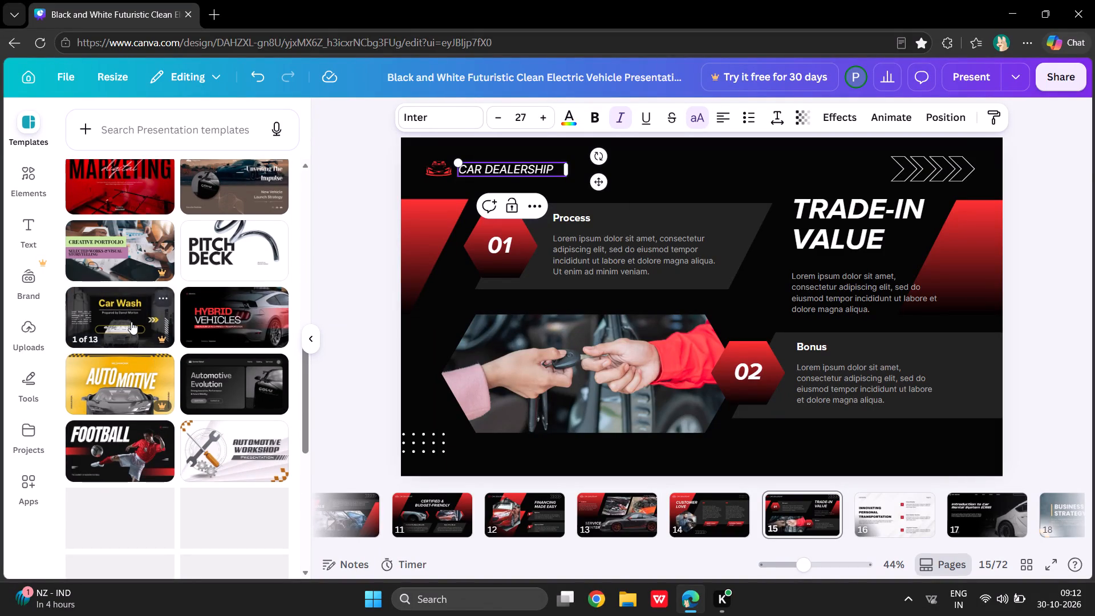
click(256, 310)
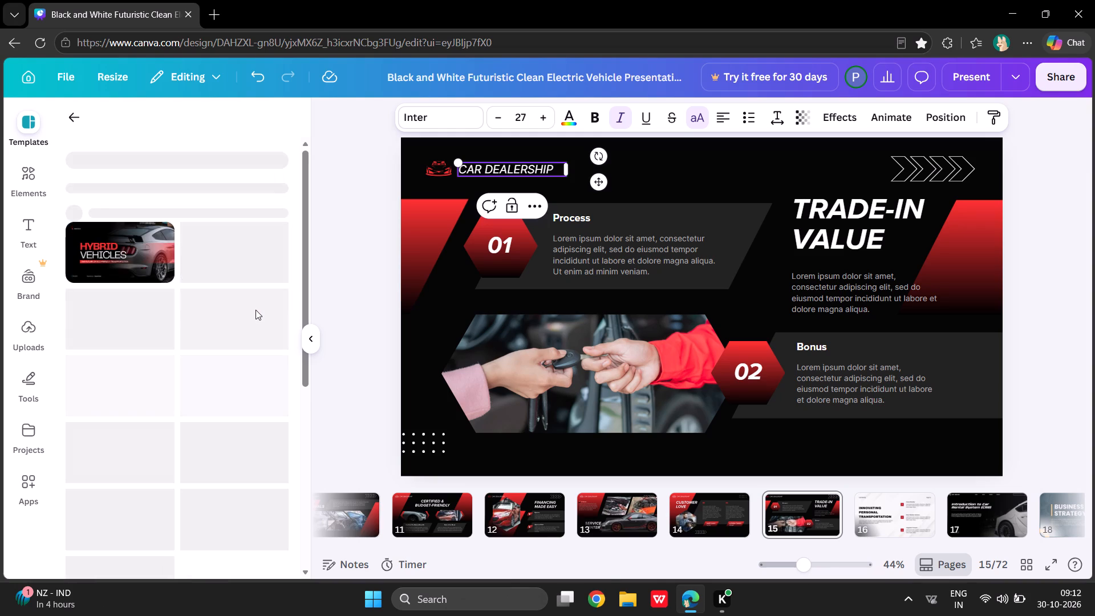
click(160, 325)
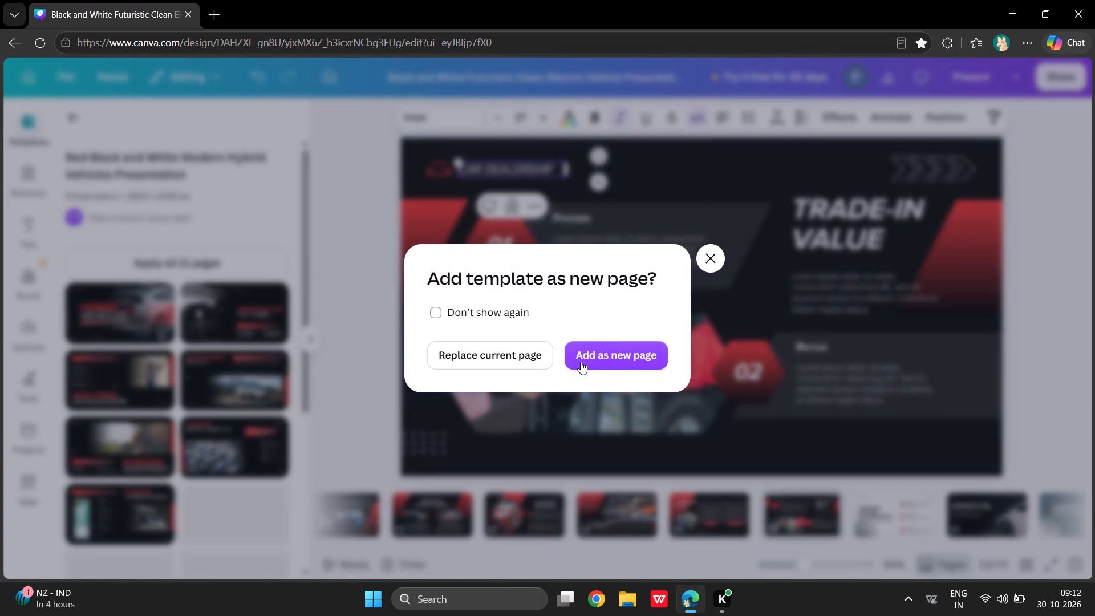
click(583, 357)
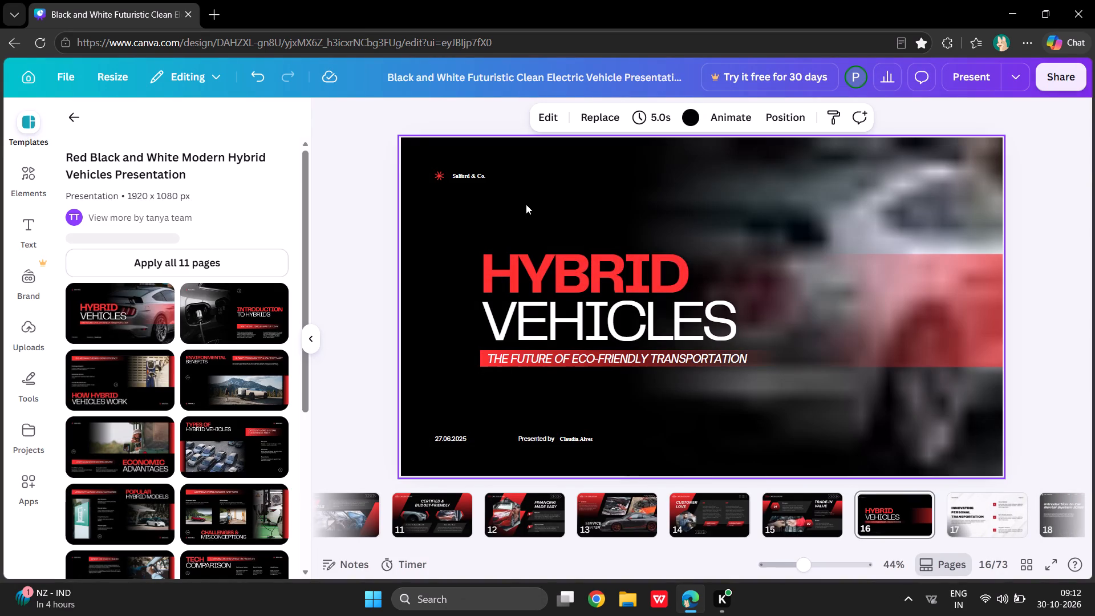
Replace the Salford & Co. brand on the Hybrid Vehicles cover with CARDROP.
click(461, 181)
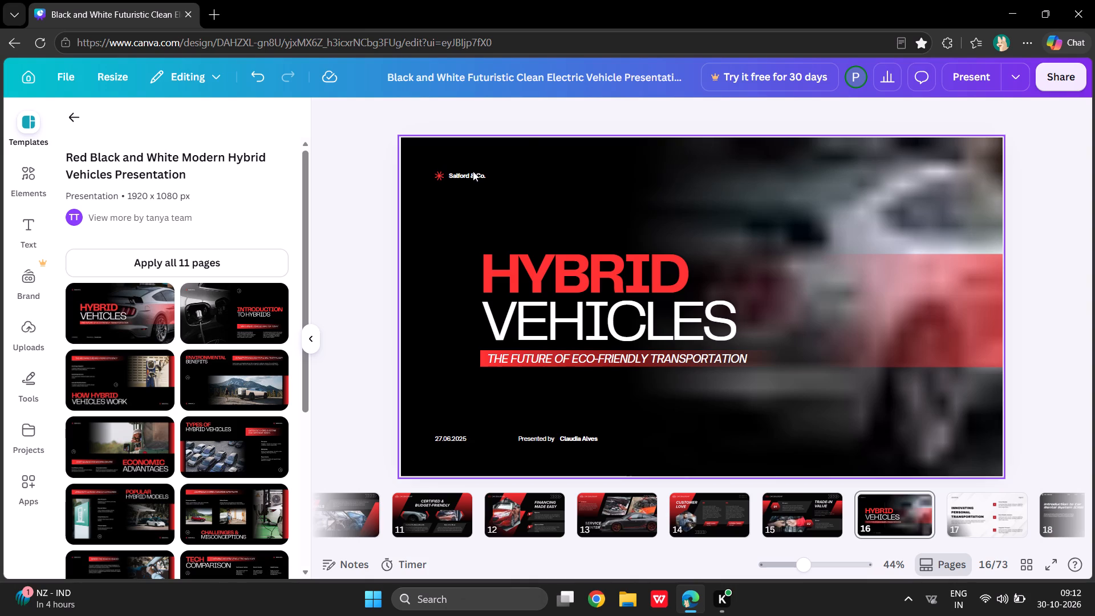
double_click(471, 172)
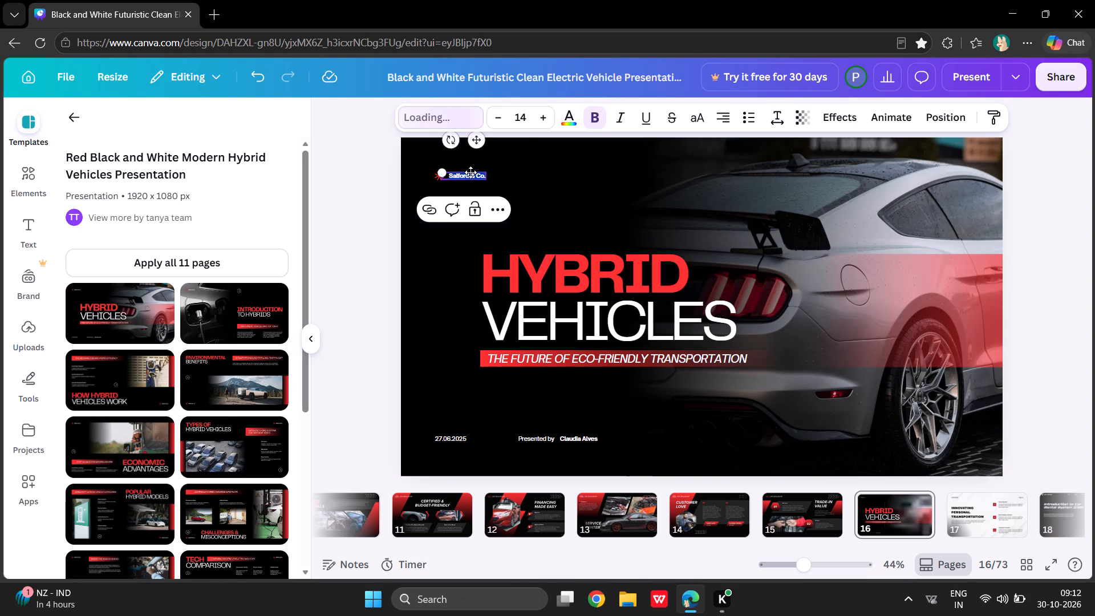
key(BackSpace)
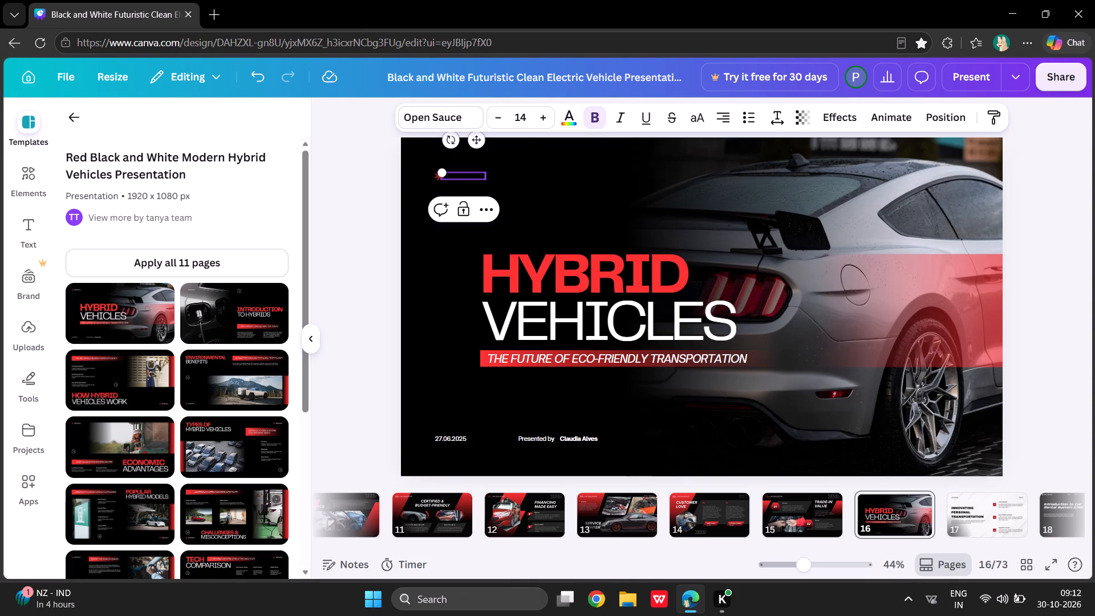
text(CARDROP)
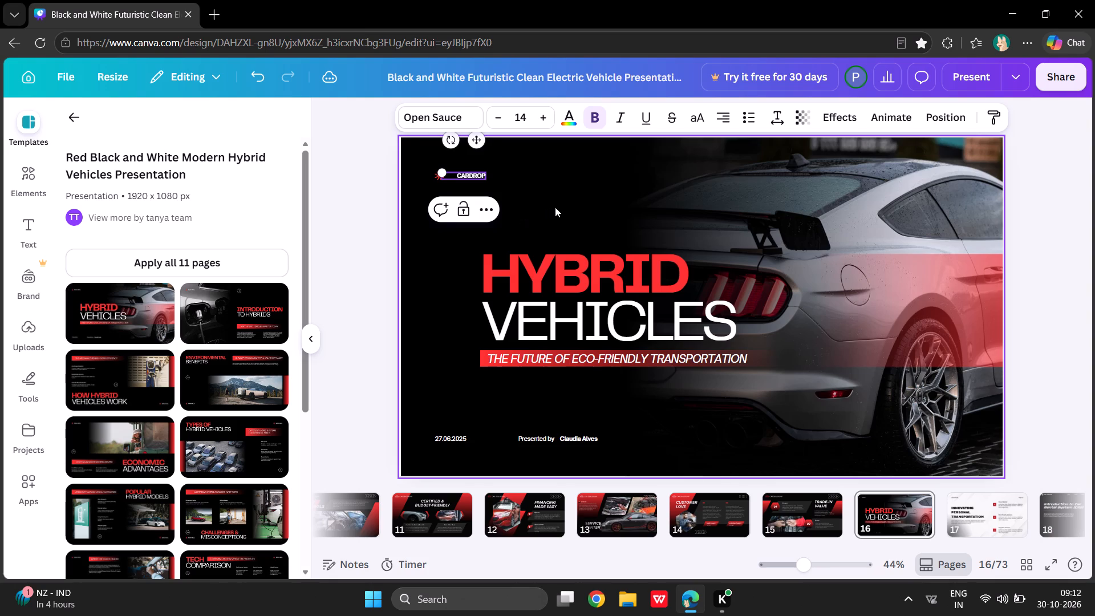
click(559, 206)
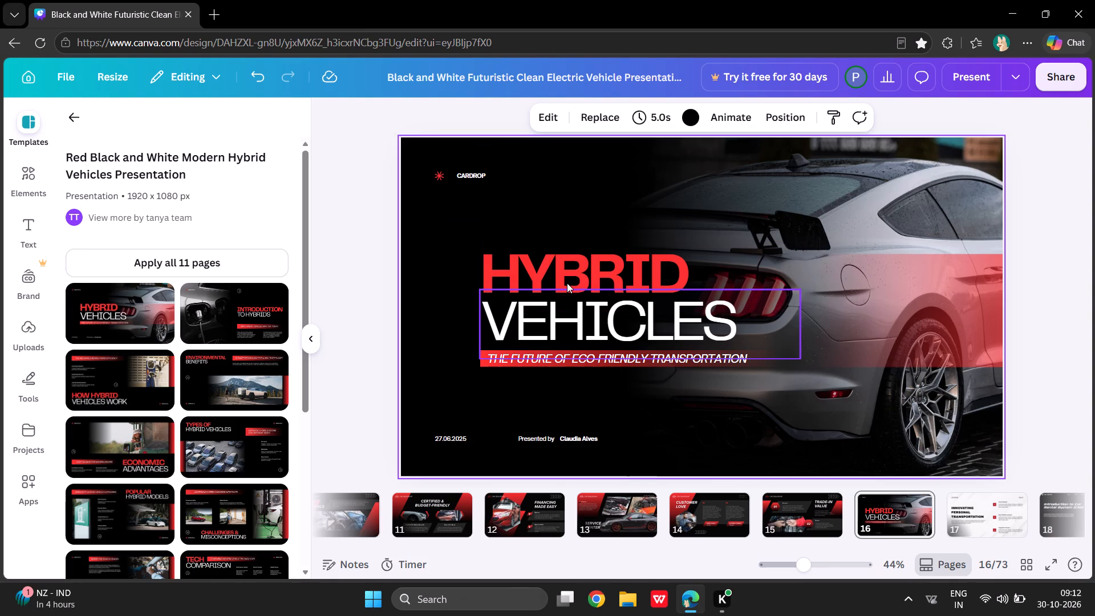
Replace the red HYBRID heading on the cover with MOST VALUE and widen its text box to about 1,148 so it fits one line.
double_click(566, 283)
key(BackSpace)
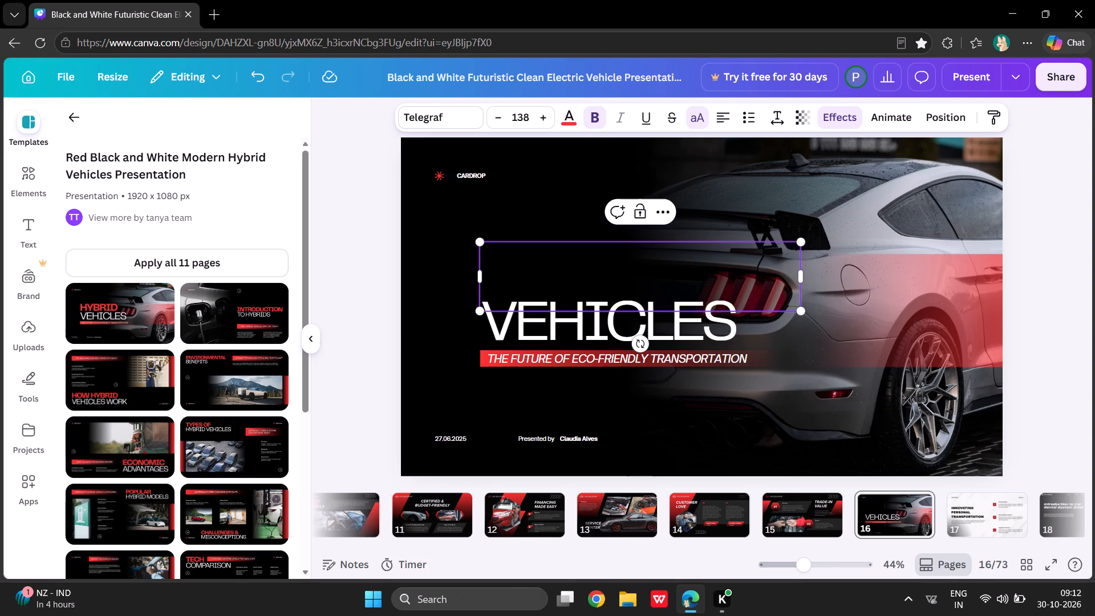
text(MOST)
key(space)
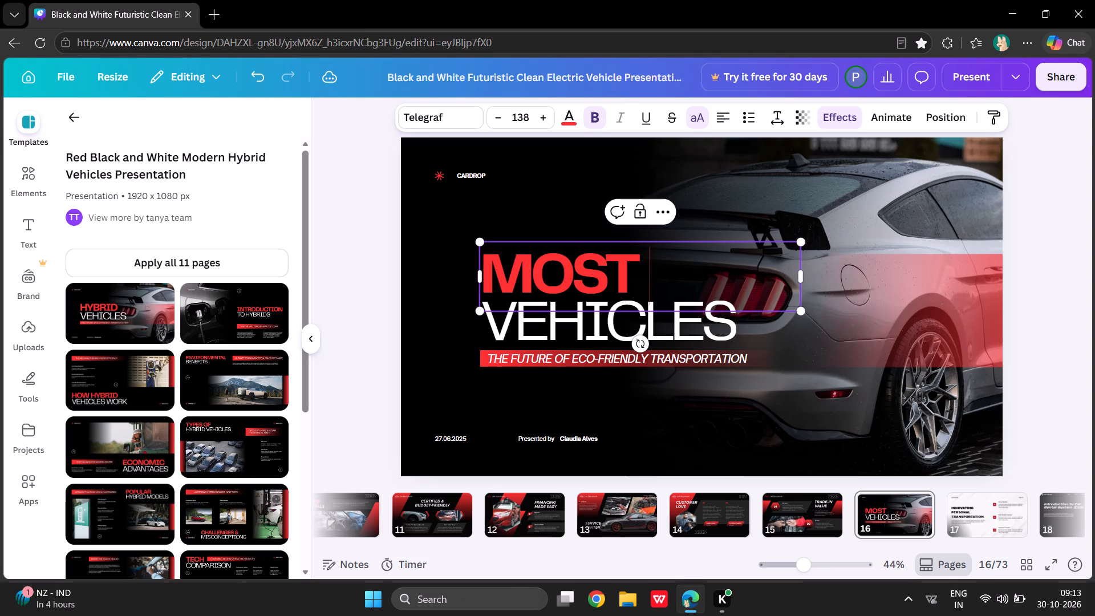
text(VALUE)
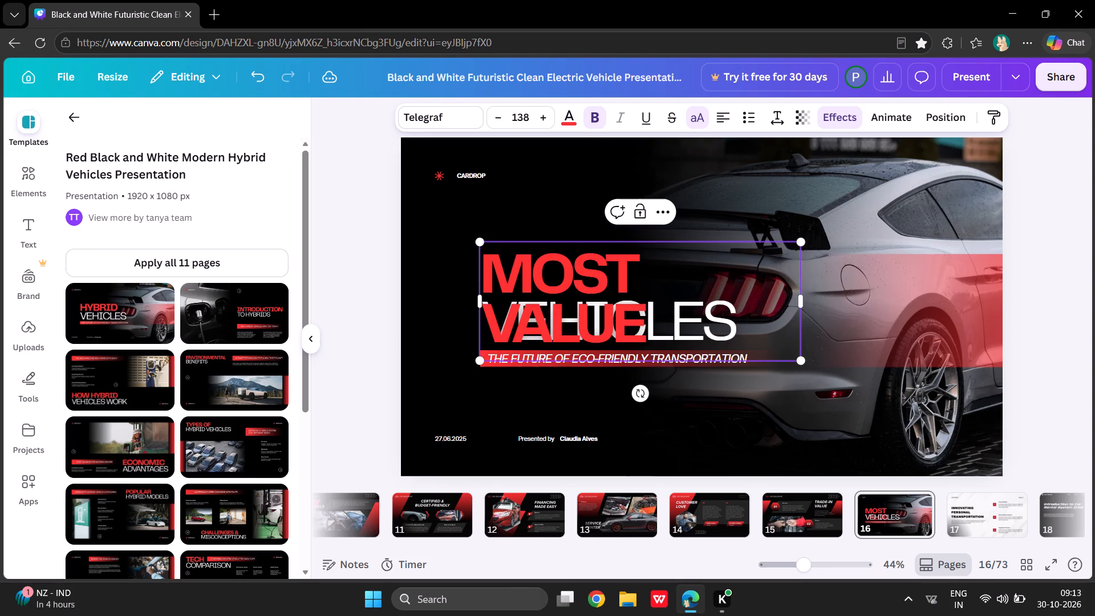
drag(805, 297, 845, 288)
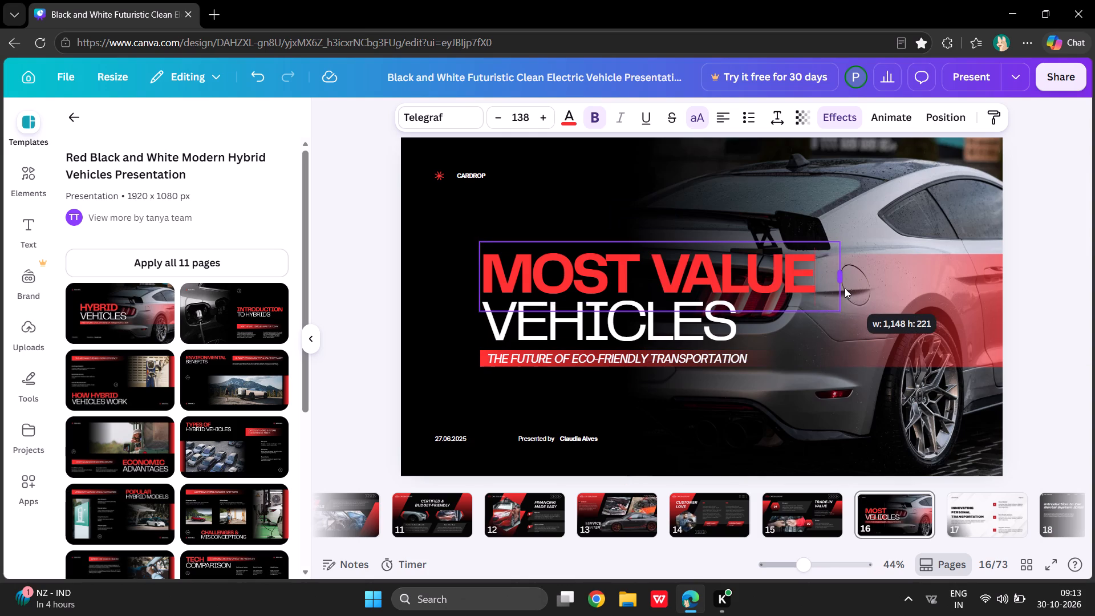
drag(845, 288, 845, 289)
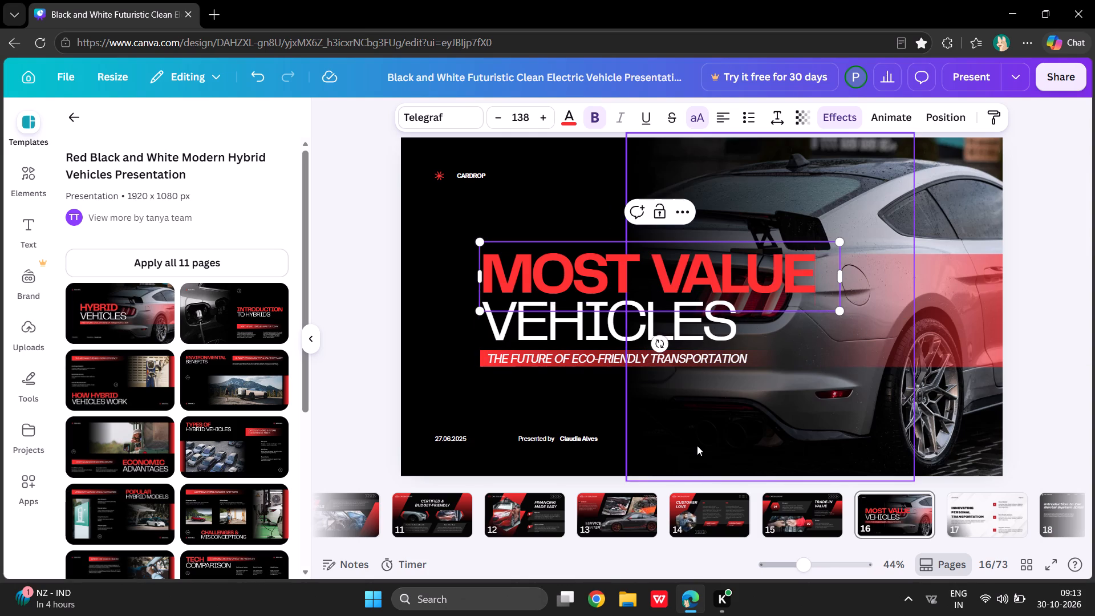
Replace the placeholder presenter name on the cover with the presenter's own name and widen its text box to fit one line.
double_click(585, 437)
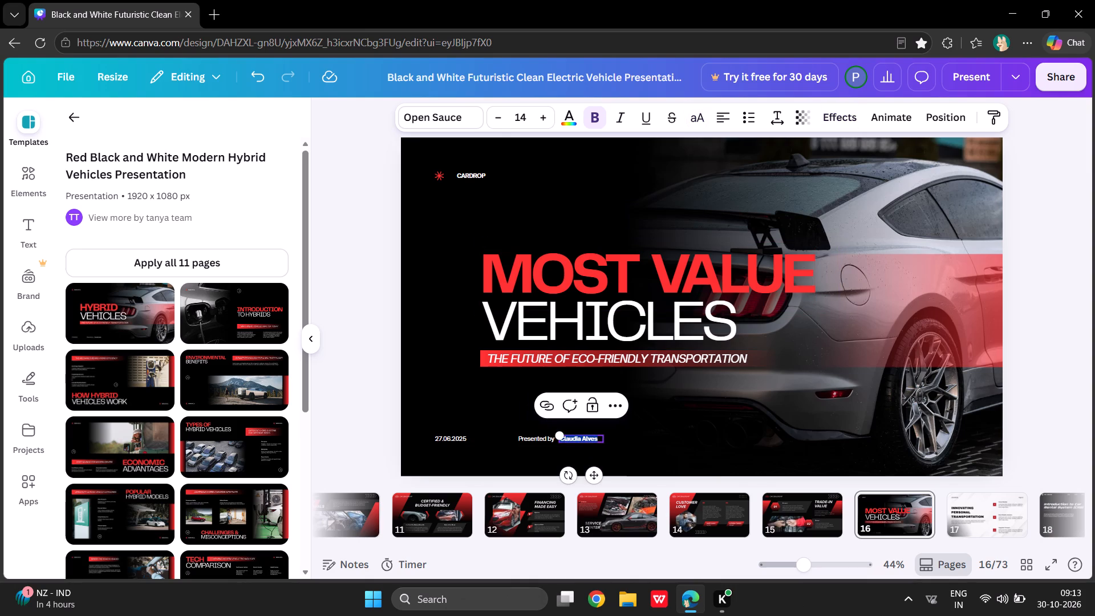
key(BackSpace)
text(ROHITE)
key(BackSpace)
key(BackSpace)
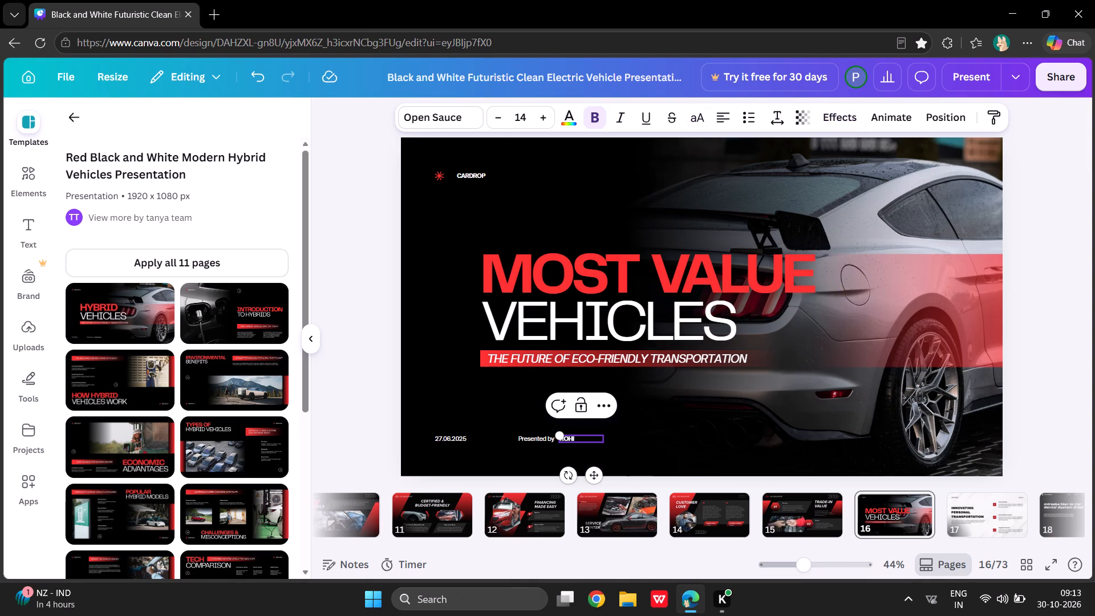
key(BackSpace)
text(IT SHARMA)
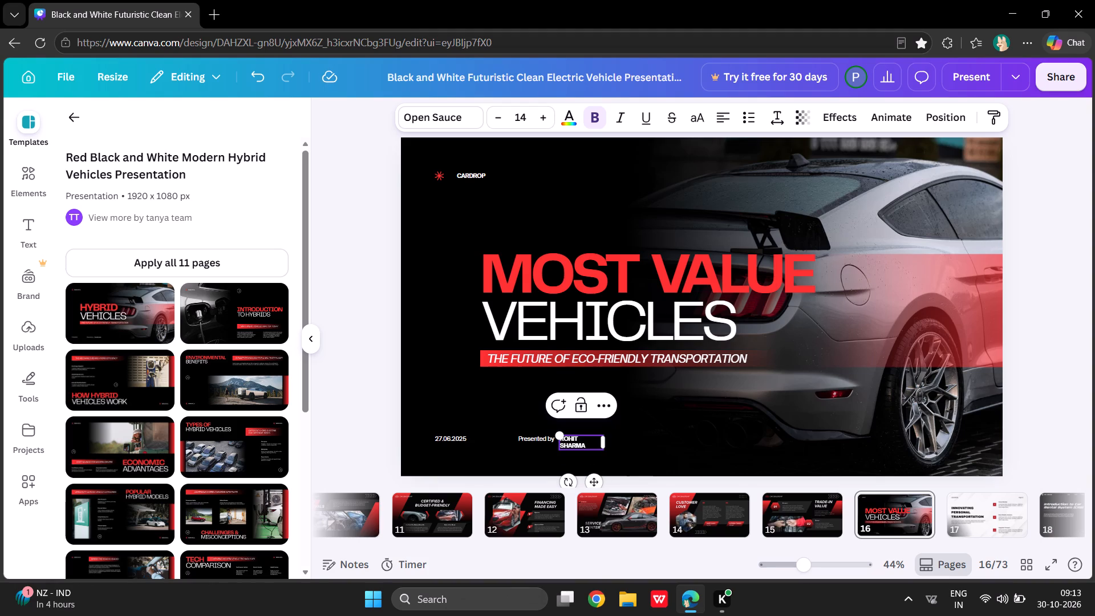
drag(607, 443, 619, 443)
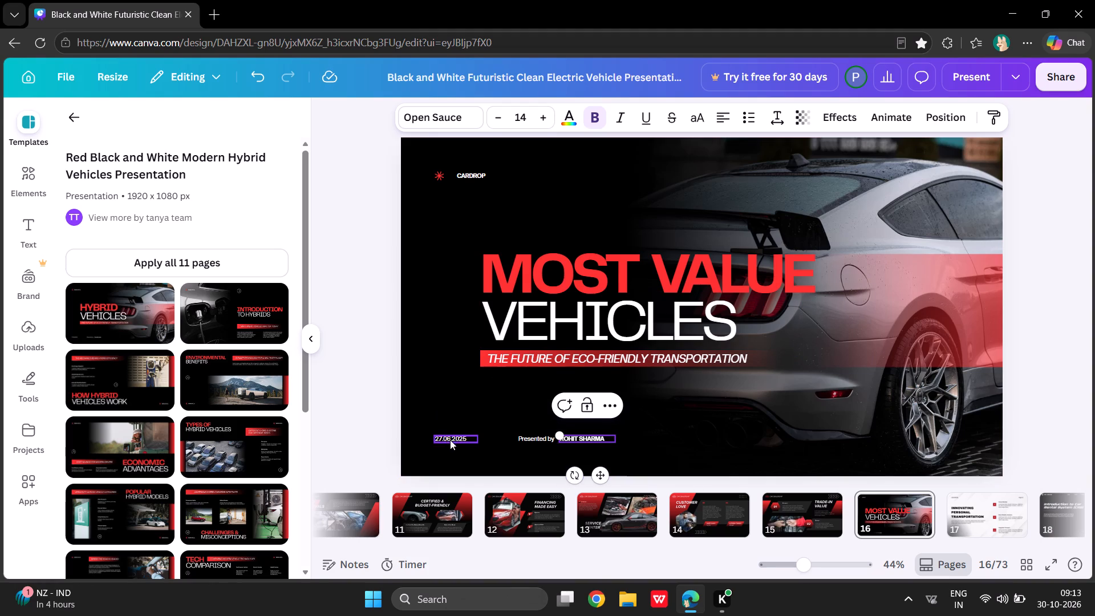
Add the Introduction to Hybrids template page as a new page.
click(232, 299)
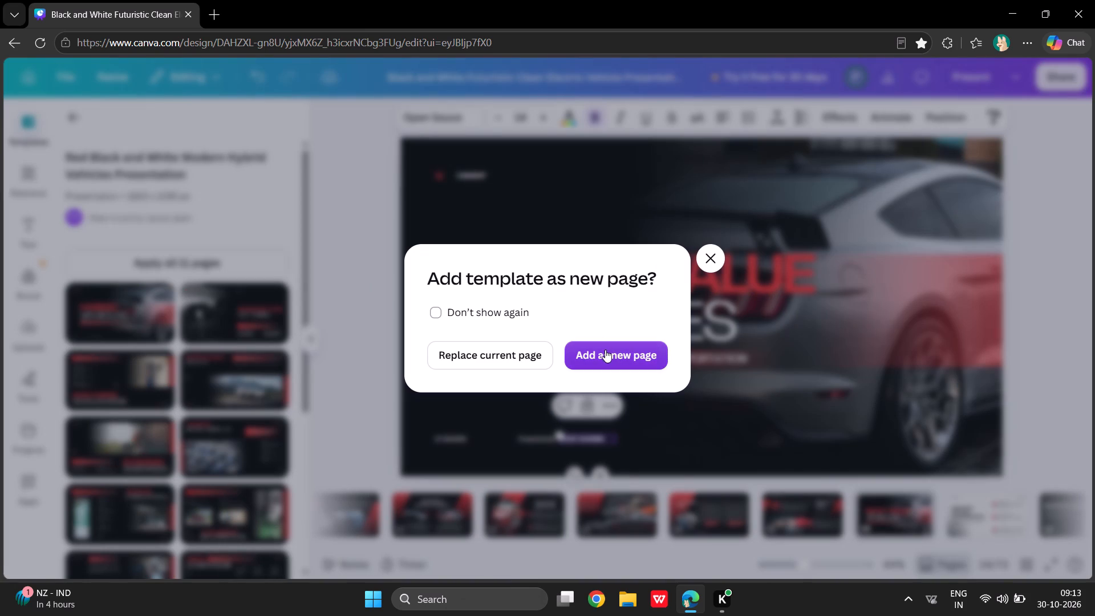
click(605, 350)
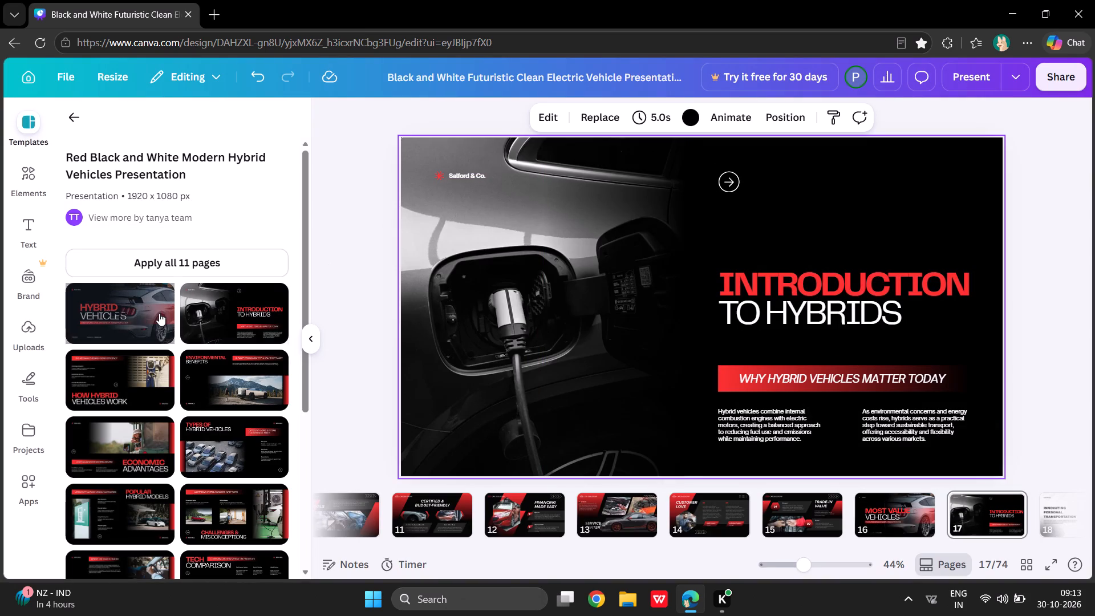
Replace the Salford & Co. brand on the Introduction to Hybrids page with CAR DROP.
double_click(475, 177)
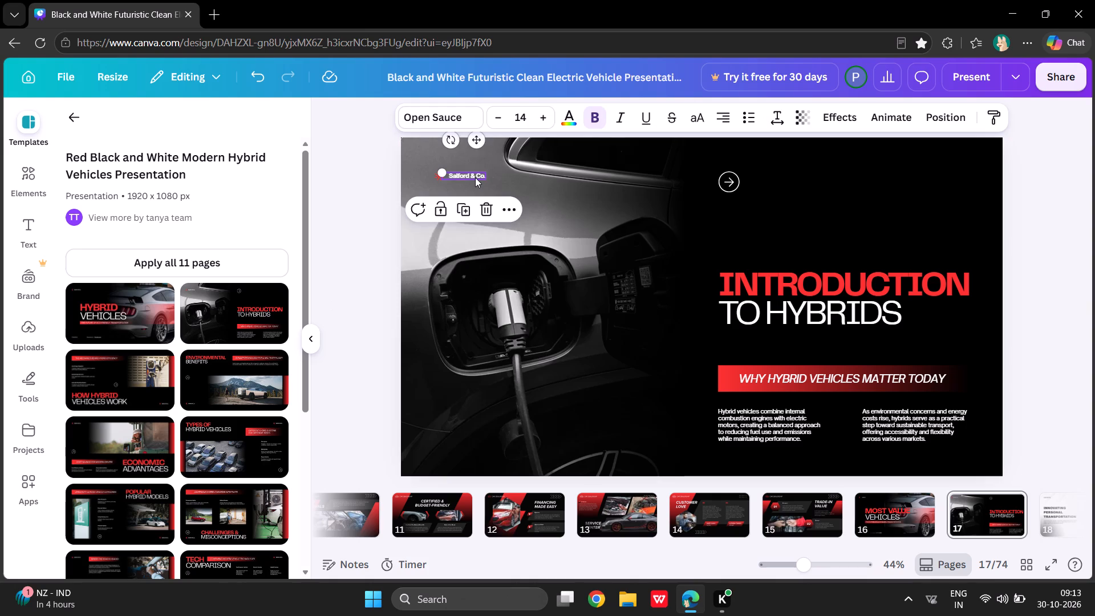
key(BackSpace)
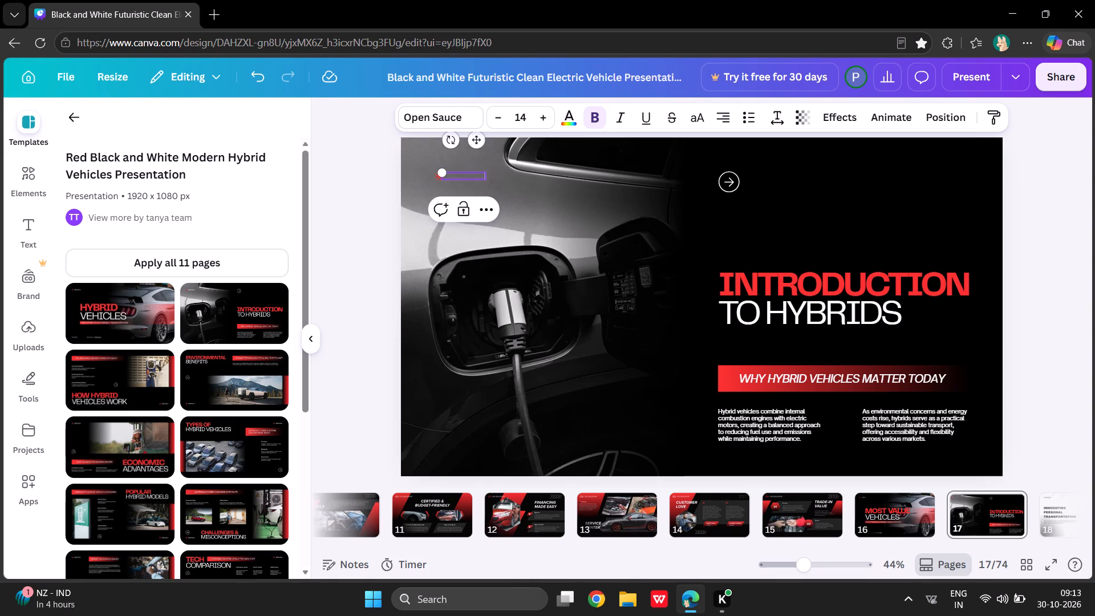
text(CAR DROP)
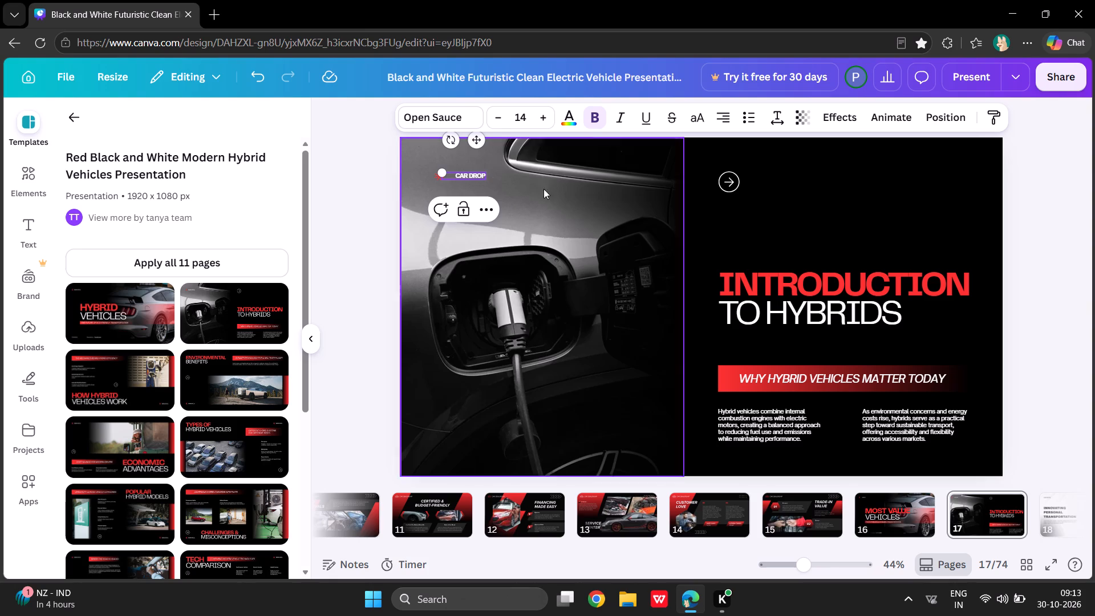
Replace the first body paragraph on the Introduction to Hybrids page with "WE HAVE PROVIDED HYBRIDS CAR DEALERSHIP WE HAVE PROVIDED".
double_click(853, 323)
double_click(853, 323)
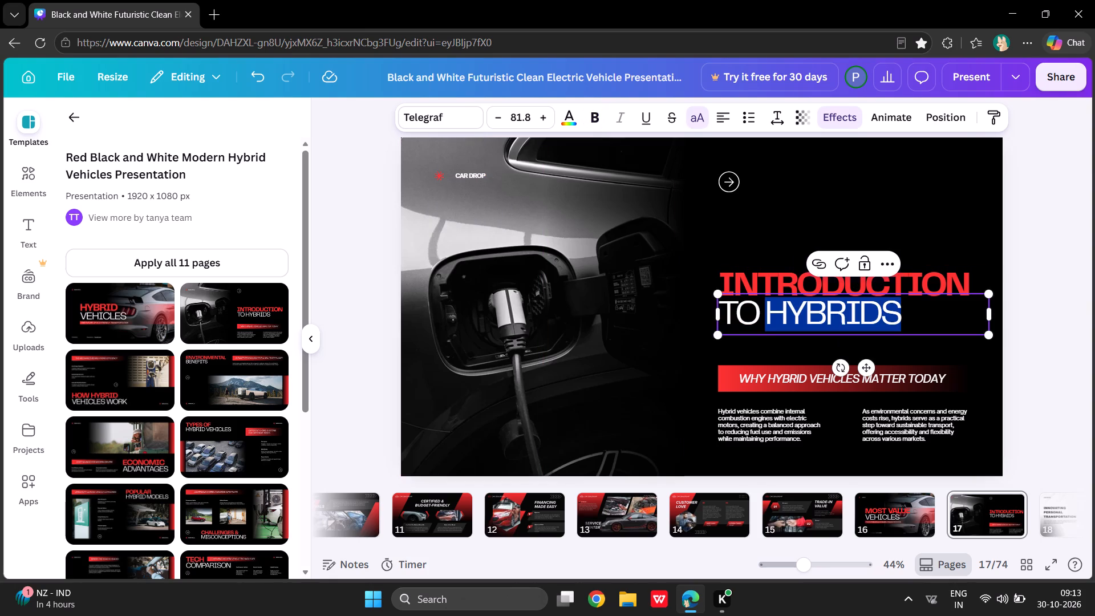
double_click(779, 431)
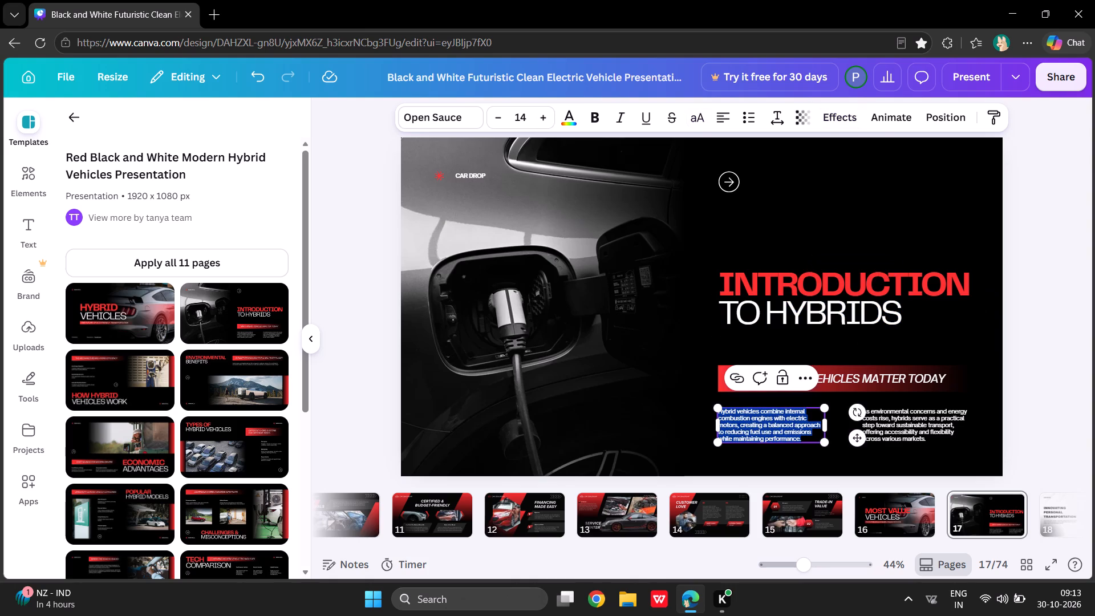
key(BackSpace)
text(WE HAVE)
key(space)
text(PRO)
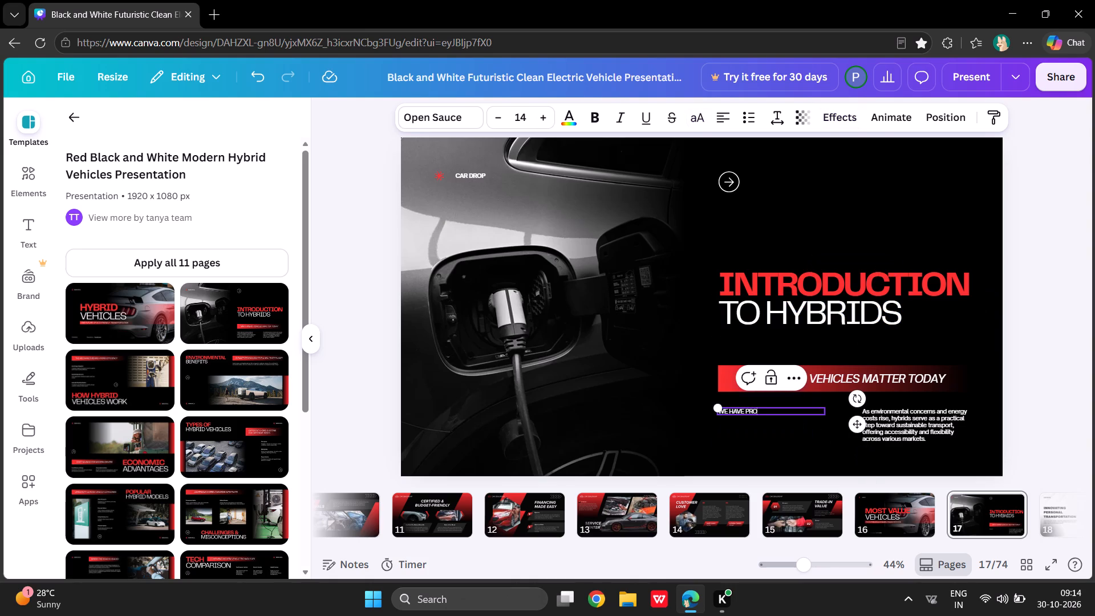
text(VIDED)
key(space)
text(HY)
key(b)
text(RIDS)
key(space)
text(CAR)
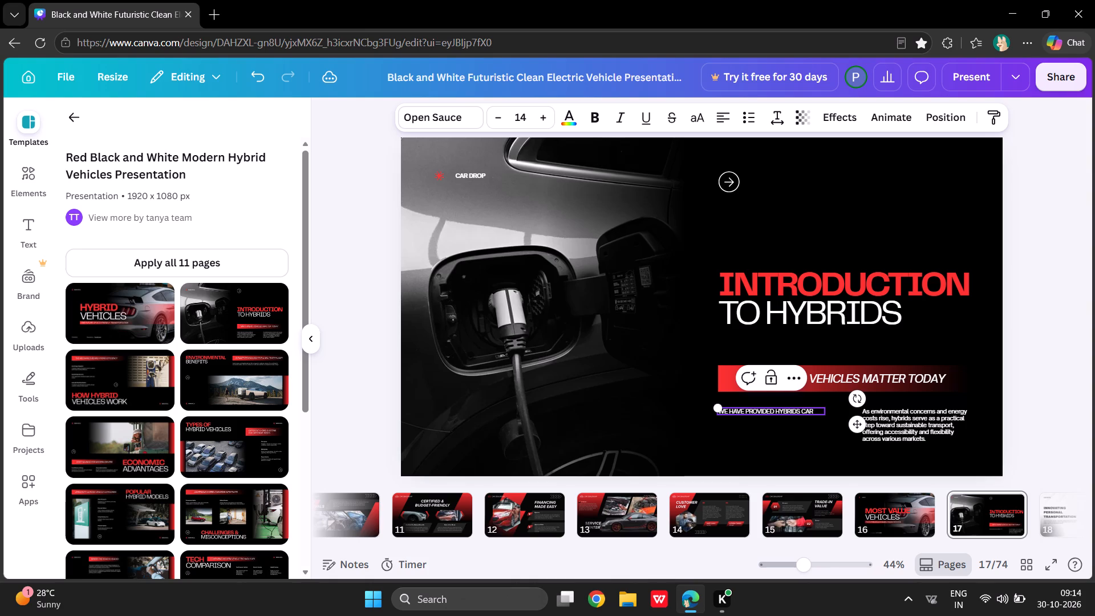
key(space)
text(DEALERSHIP)
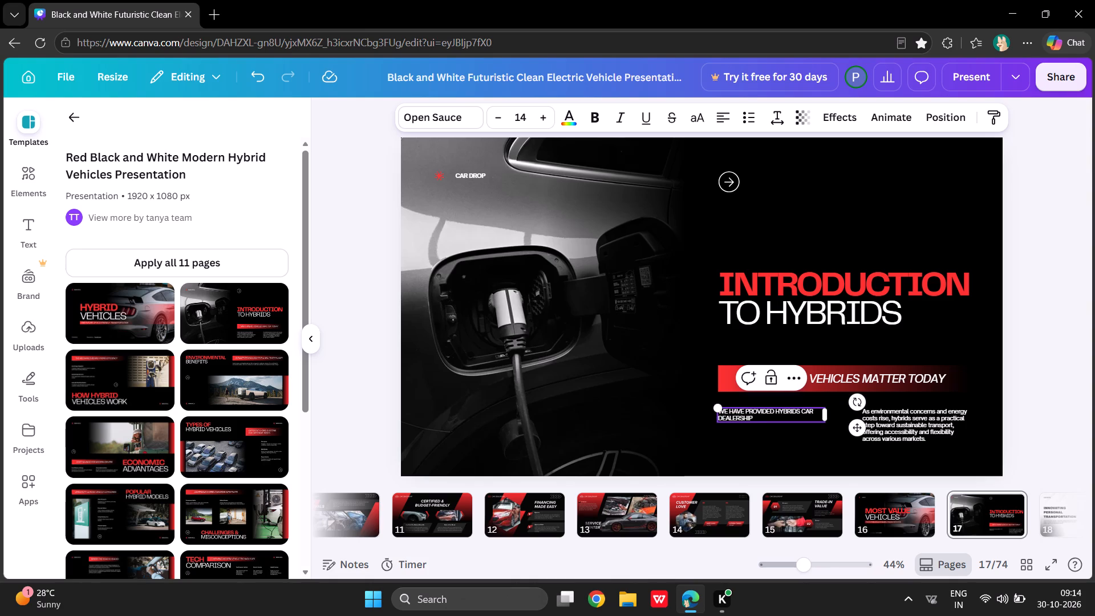
key(space)
text(WE)
key(space)
text(HAVE PROVIDED)
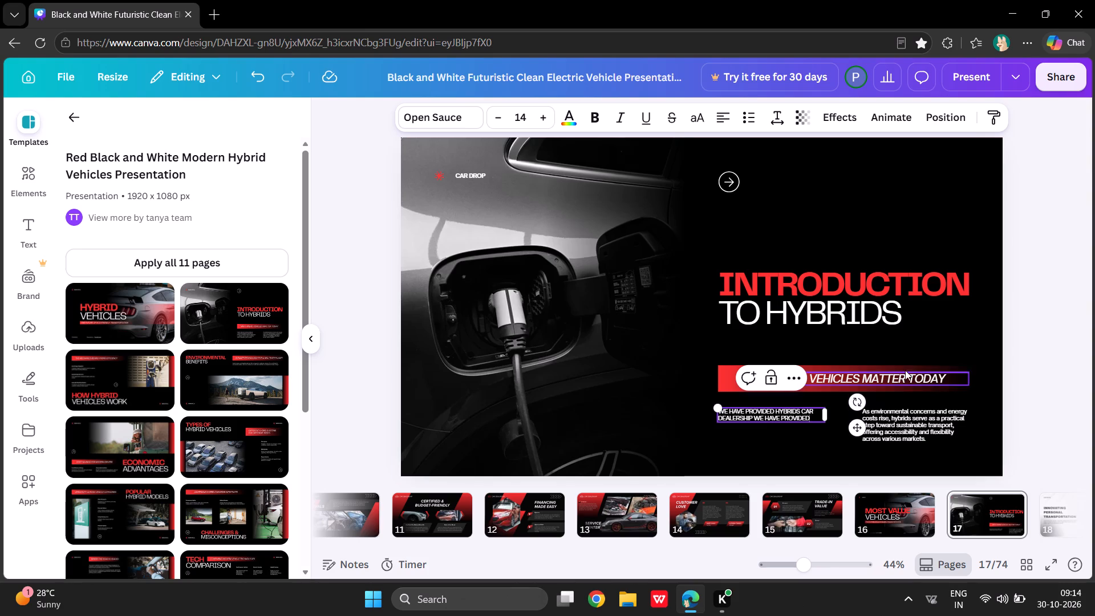
Add the How Hybrid Vehicles Work template page as a new page.
click(148, 365)
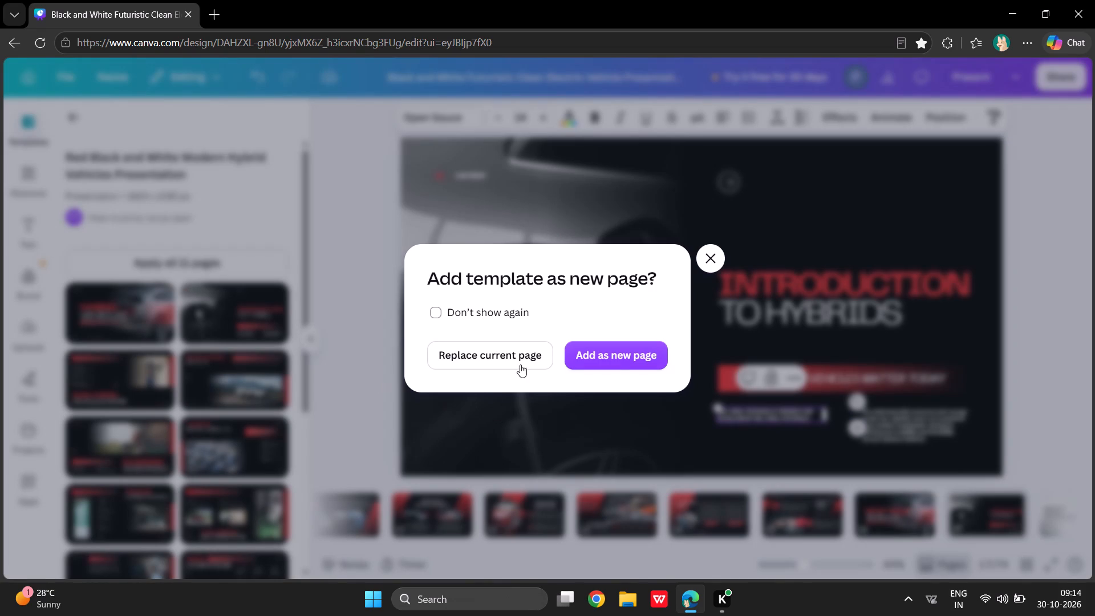
click(617, 360)
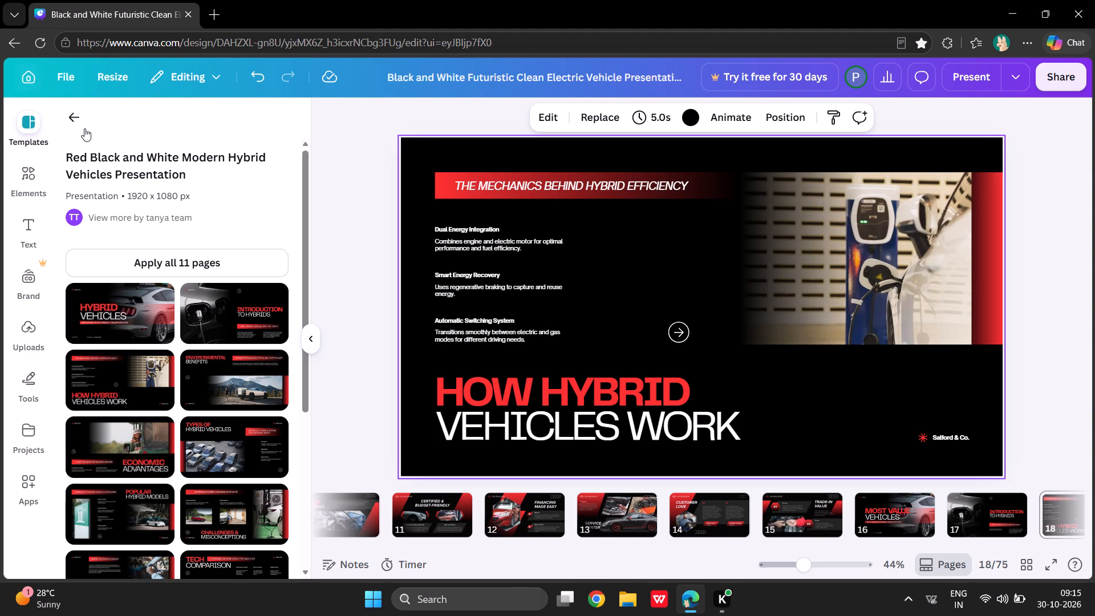
Replace the Dual Energy Integration description with "IN THIS PROVIDED THE CONVERT NORMAL ENERGY TO HYBRID ENGERG EASILY".
double_click(472, 242)
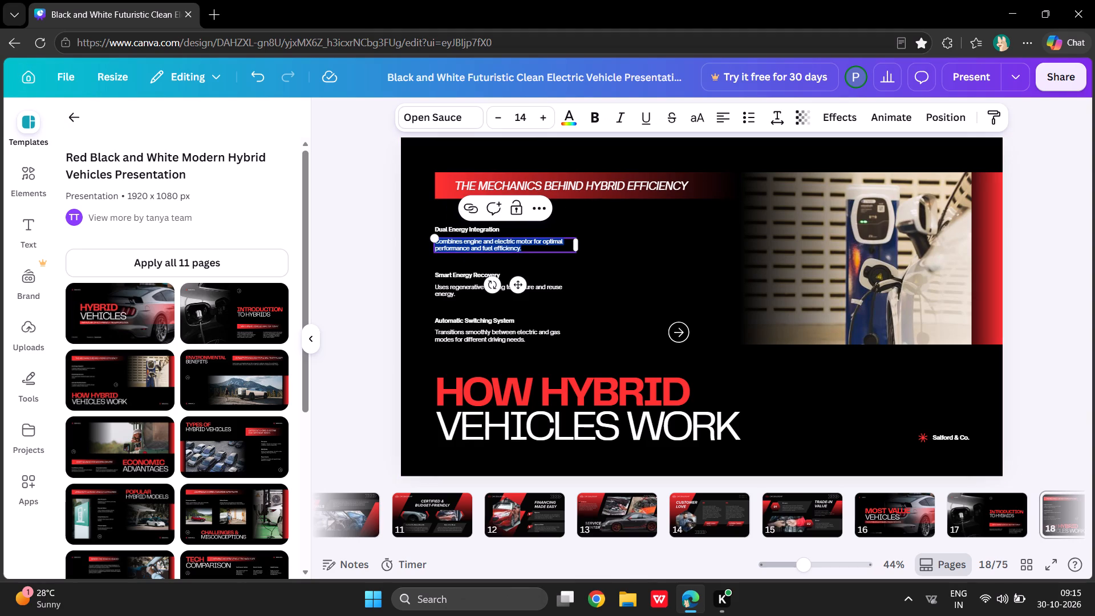
key(BackSpace)
text(IN THIS PROVIDED)
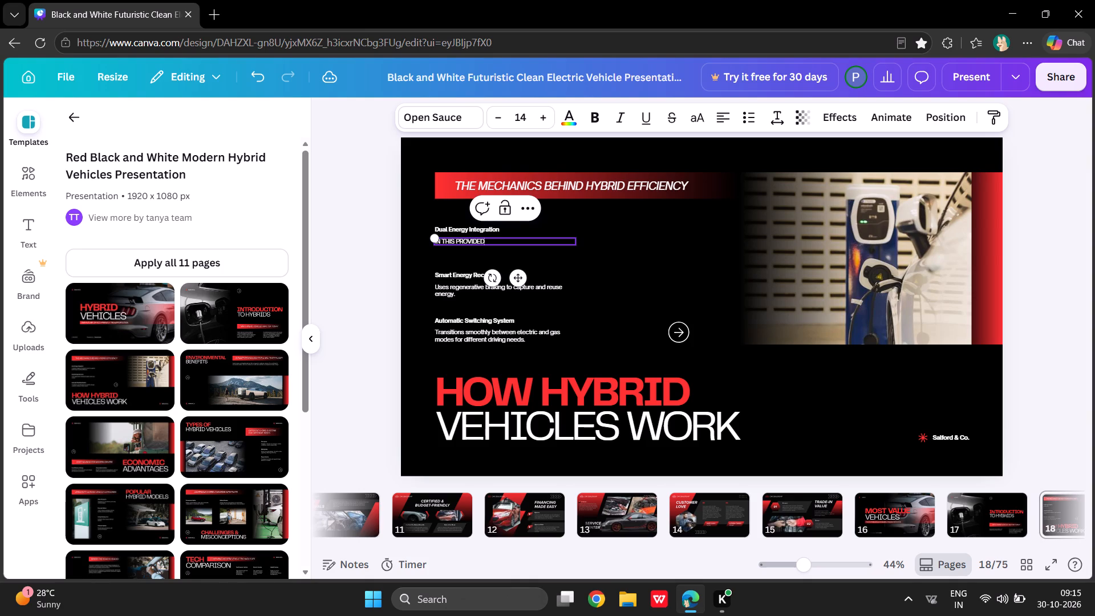
key(space)
text(THE CONVERT)
key(space)
text(NORMAL EN)
text(ERGY)
key(space)
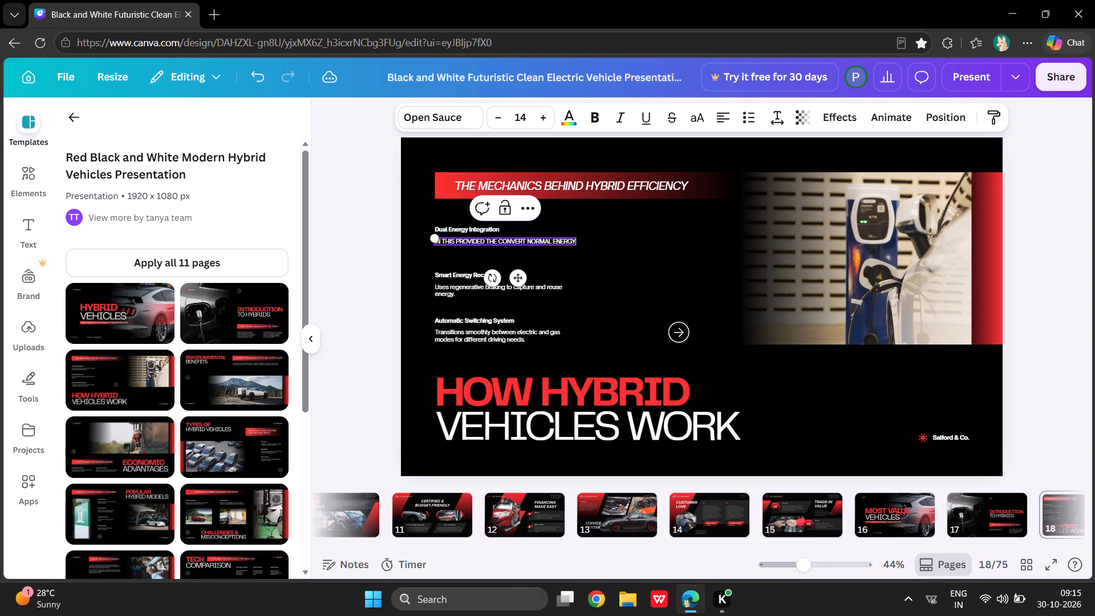
text(TO)
key(space)
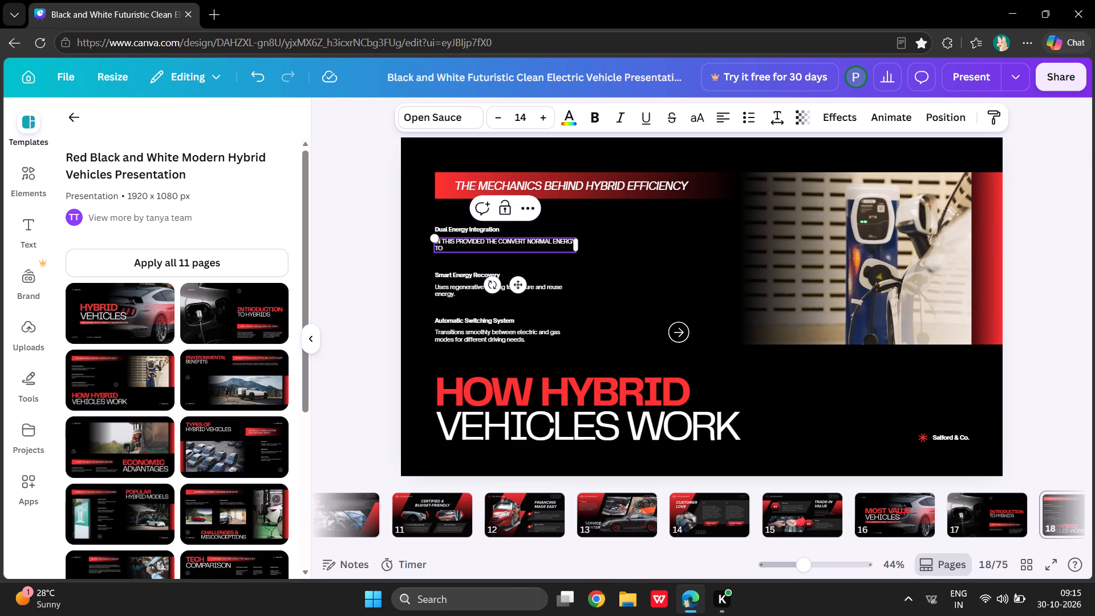
text(HYBRO)
key(BackSpace)
text(ID ENGERG EASILY)
Replace the Smart Energy Recovery description with "PROVIDED THE SMART ENERGY RESOURCES TO RECOVERY".
double_click(447, 291)
key(BackSpace)
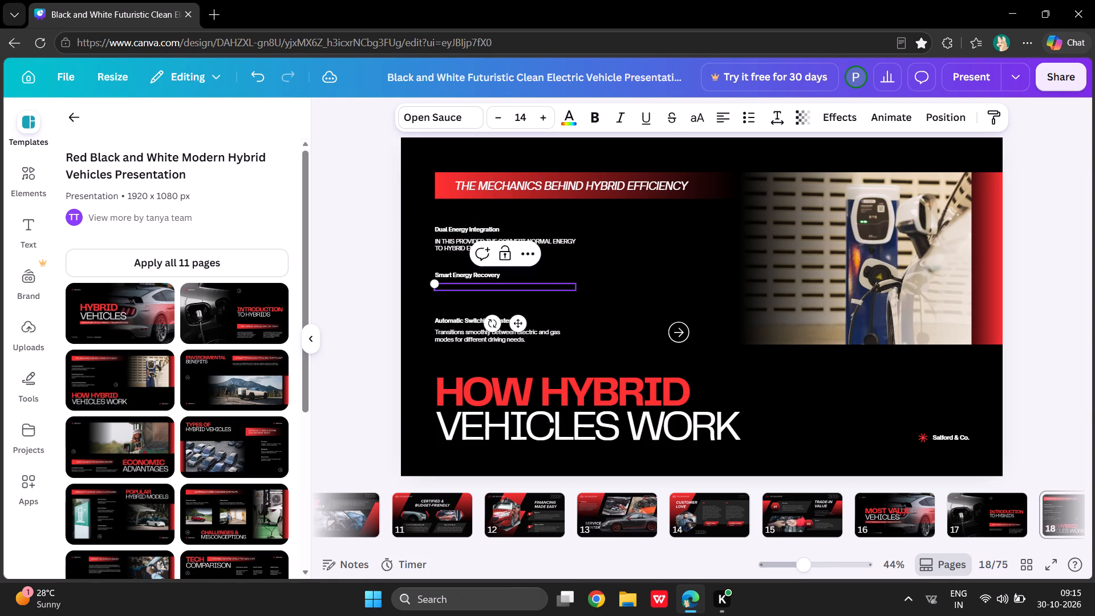
text(BR)
key(BackSpace)
key(BackSpace)
text(PROVIDED THE)
key(space)
text(SMART)
key(space)
text(EN)
text(ERGY RESOURCES)
key(space)
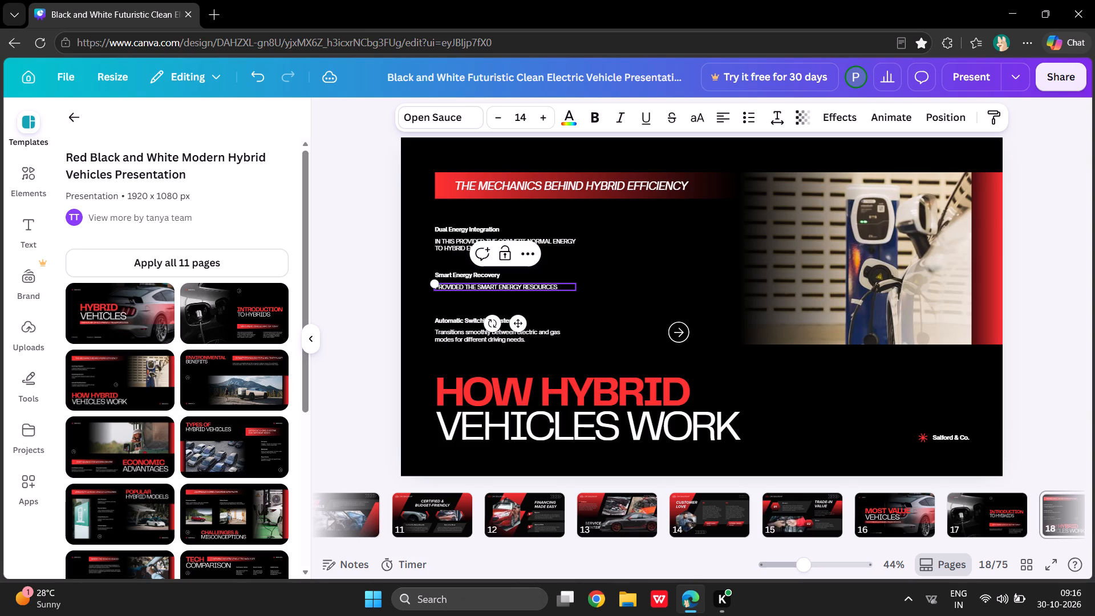
text(TO)
key(space)
text(RECOVERY)
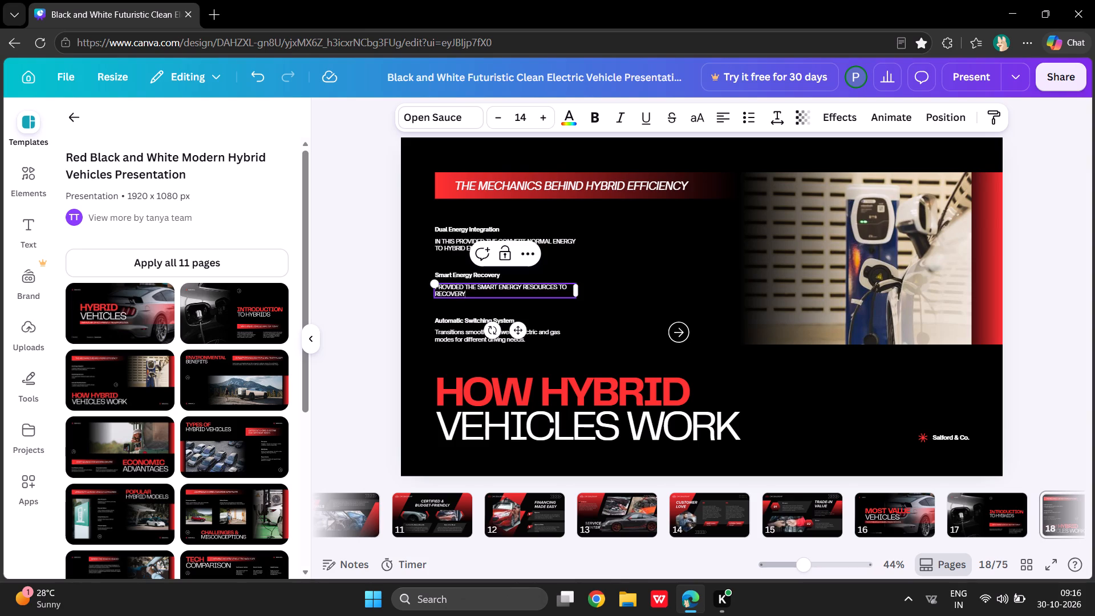
Replace the Automatic Switching System description with "IT CAN SWITCH BETWEEN NORMAL TO HYBRID OR TO HYBRID TO NORAML AUTOMATICALLY".
double_click(443, 342)
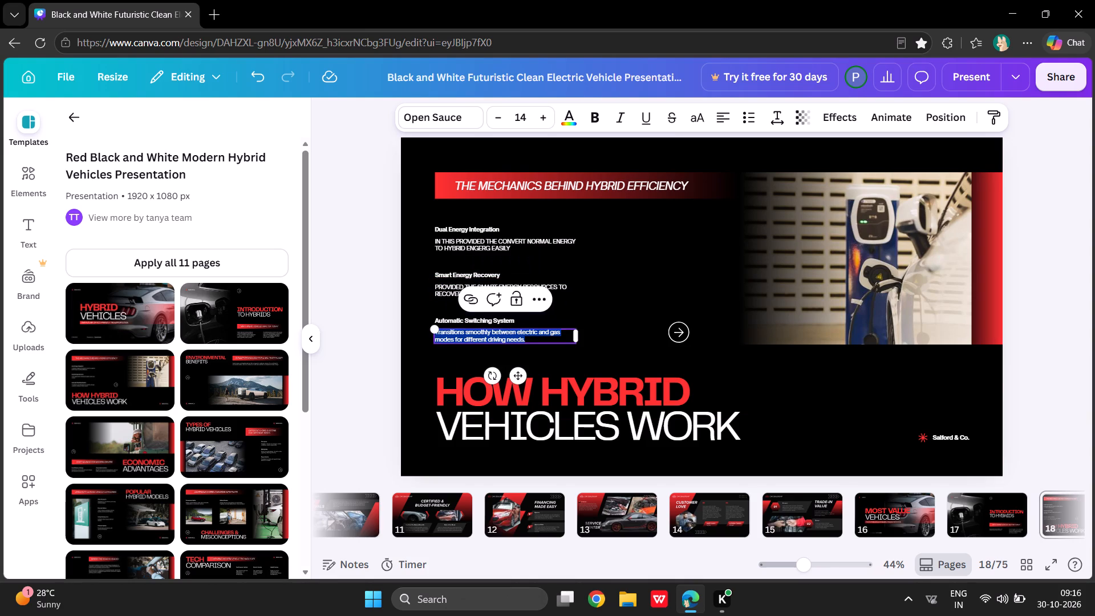
key(BackSpace)
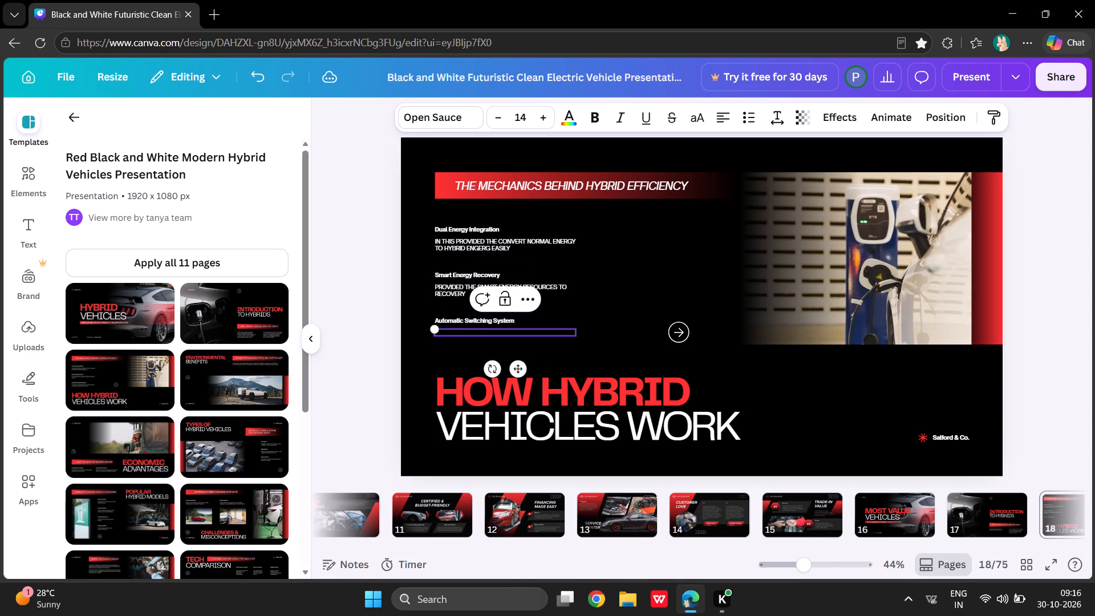
key(i)
text(T)
key(space)
text(CAN SW)
text(ITCH BETWEEN NORMAL TO HYBRID A)
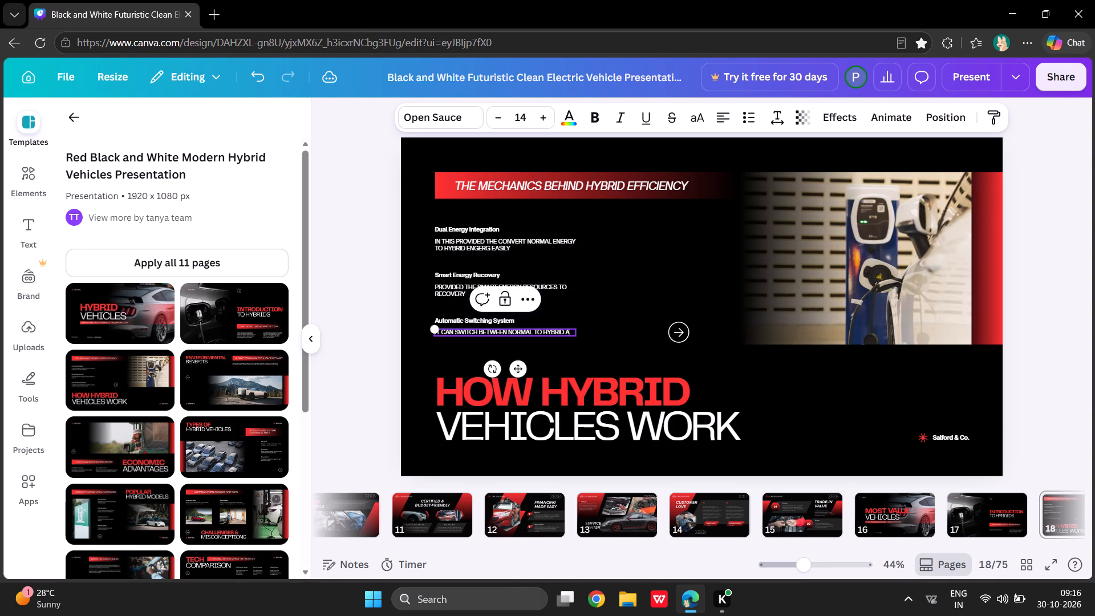
text(U)
key(BackSpace)
key(BackSpace)
text(OR TO HYBRID THE)
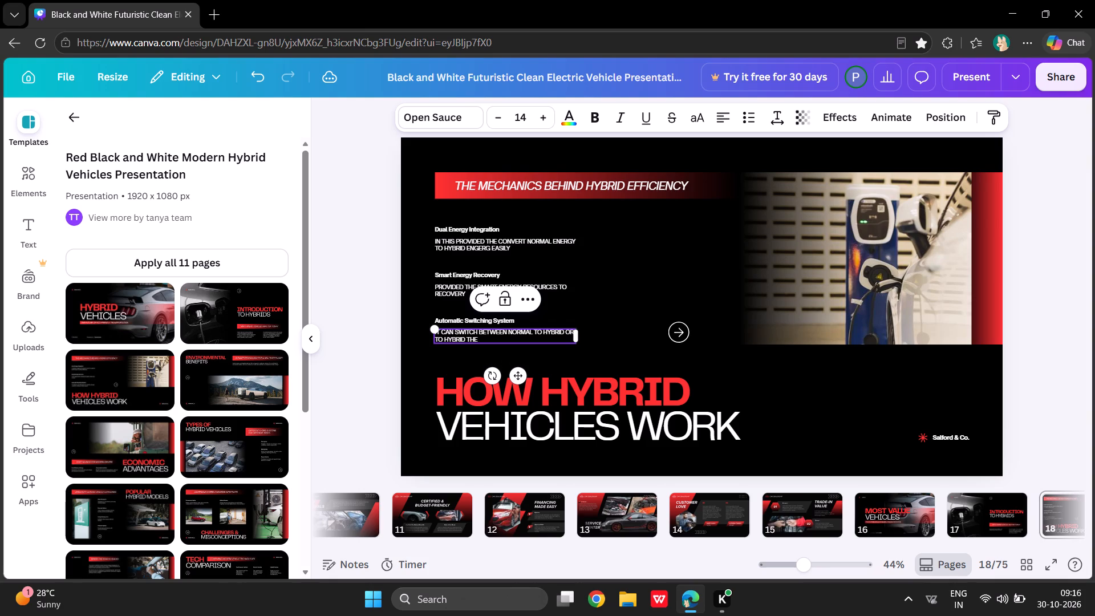
key(BackSpace)
key(BackSpace)
key(BackSpace)
text(TO NORAML AUTOMATICALLY)
key(space)
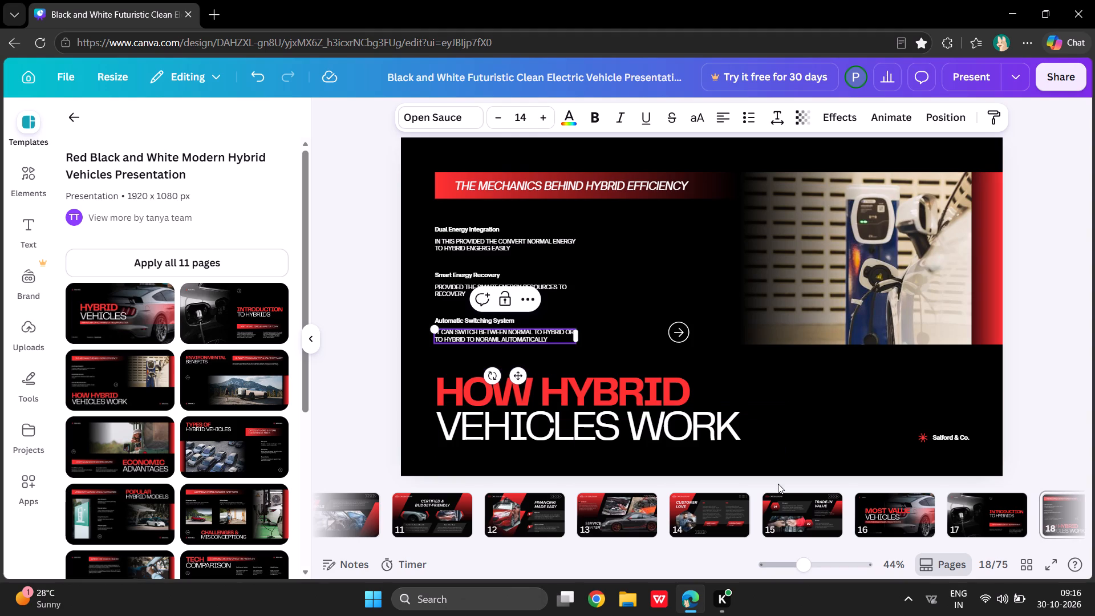
Replace the Salford & Co. brand on the How Hybrid Vehicles Work page with CAR DROP.
double_click(942, 436)
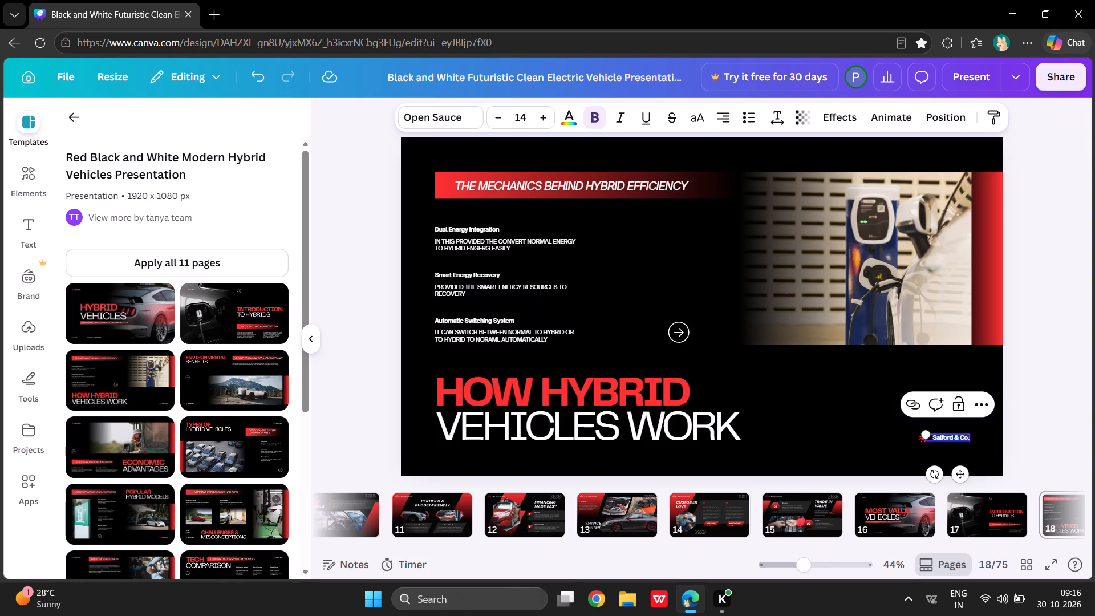
key(BackSpace)
text(CAR)
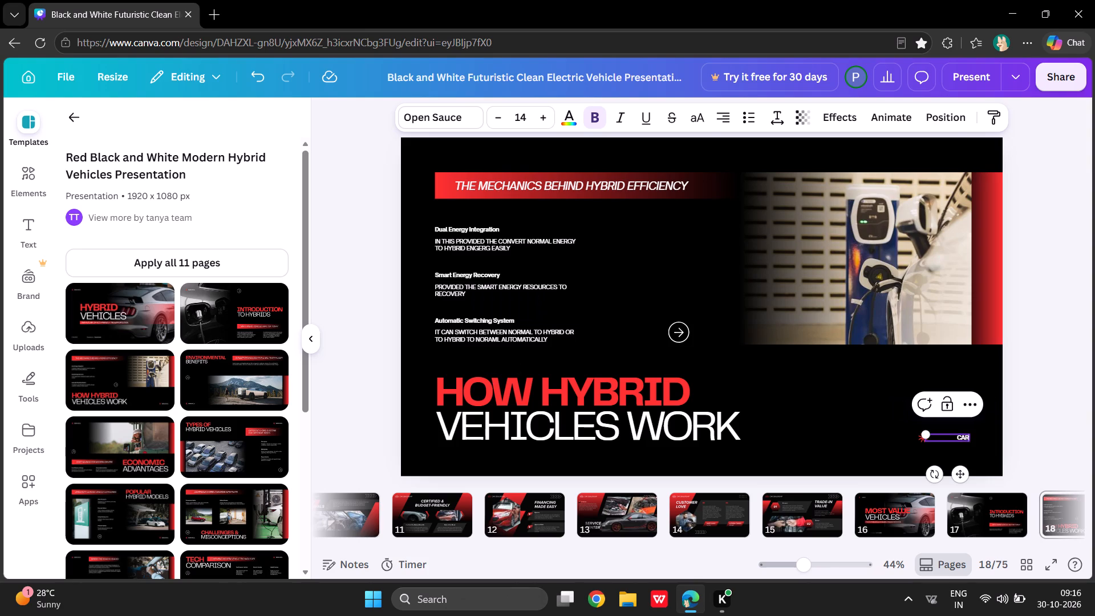
key(space)
text(DR)
key(o)
key(p)
Add the Environmental Benefits template page as a new page.
click(190, 372)
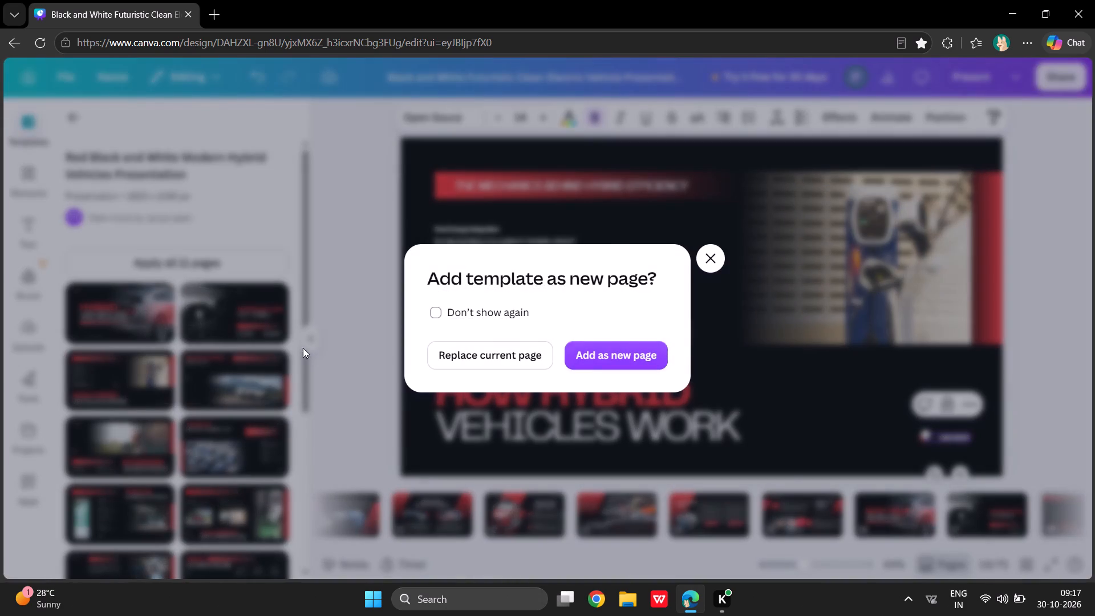
click(607, 341)
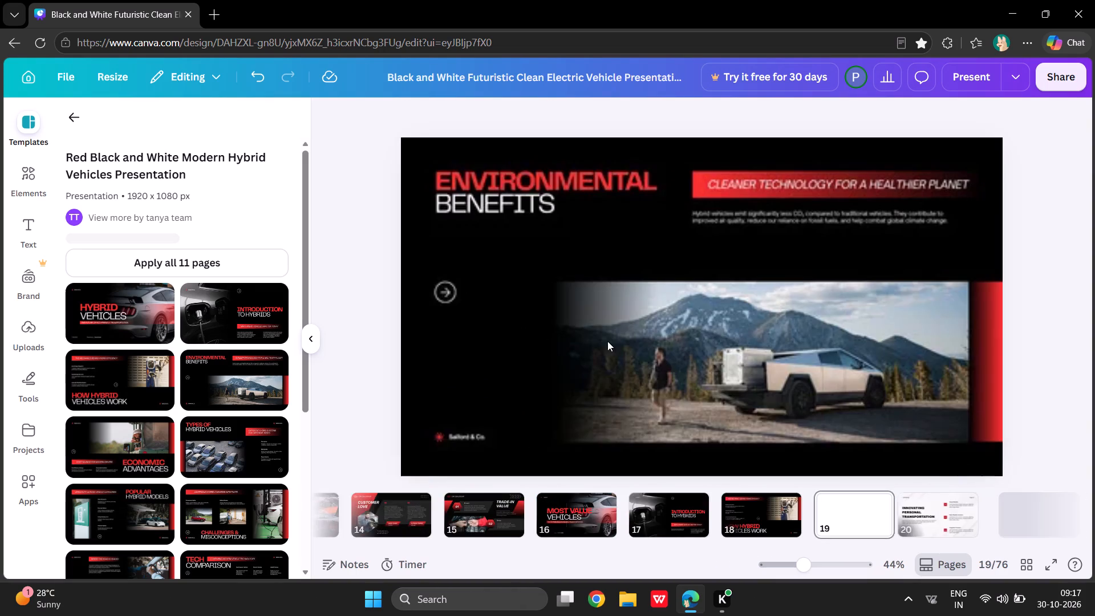
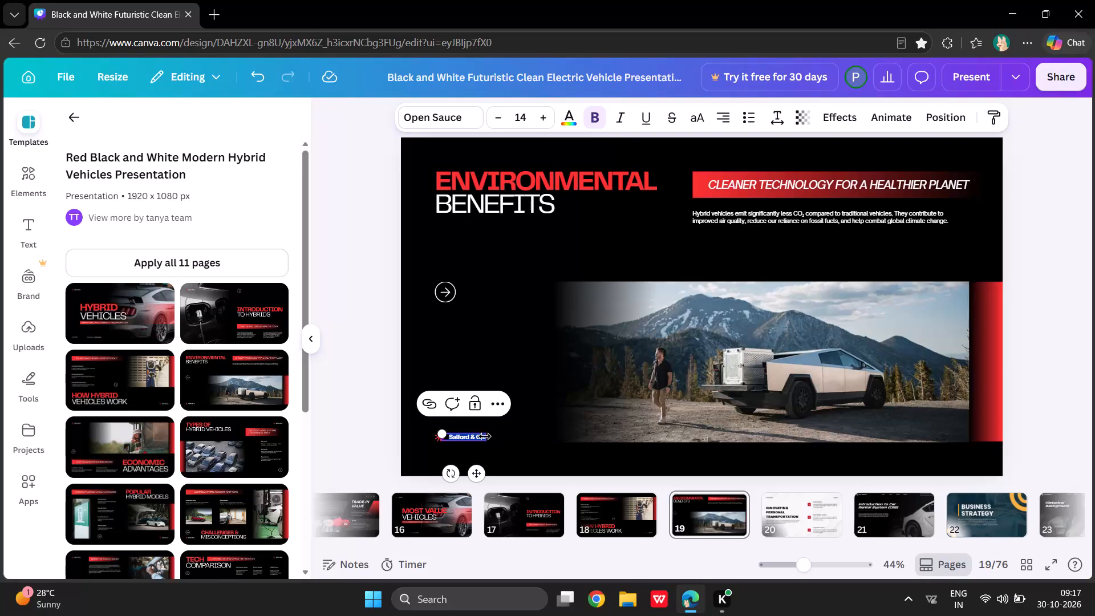
Replace the Salford & Co. brand on the Environmental Benefits page with CAR DROP.
key(BackSpace)
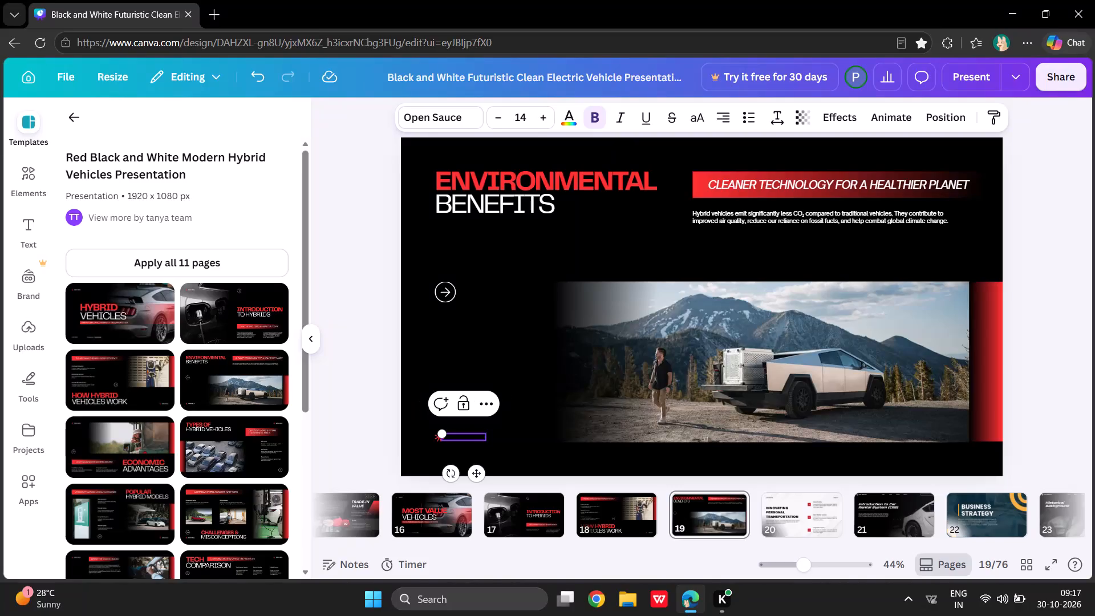
text(CAR)
key(space)
key(d)
key(r)
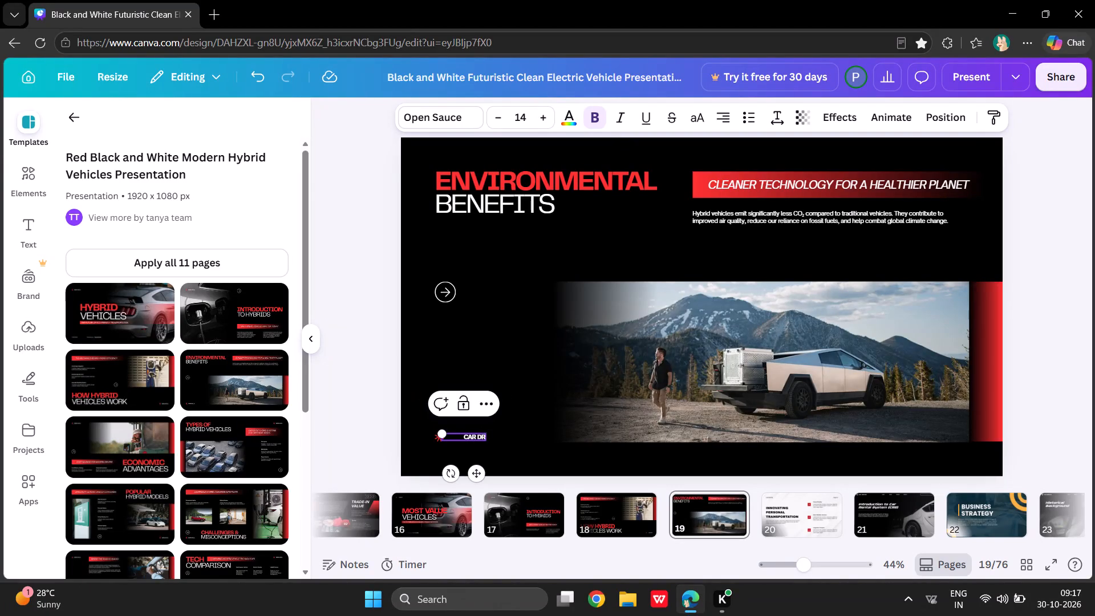
text(OP)
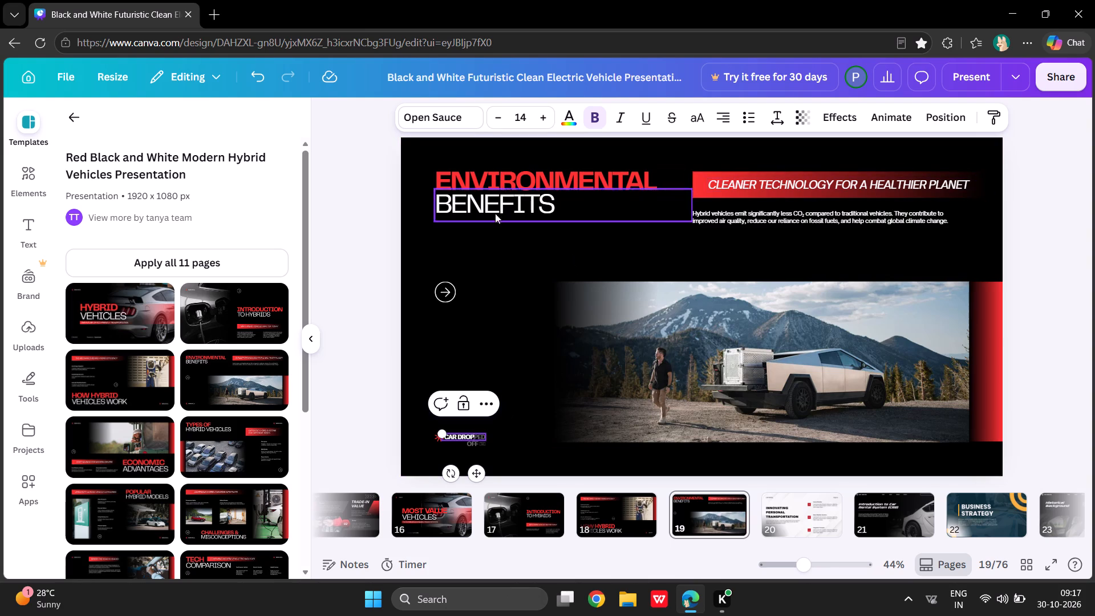
Add the Economic Advantages template page as a new page.
click(143, 445)
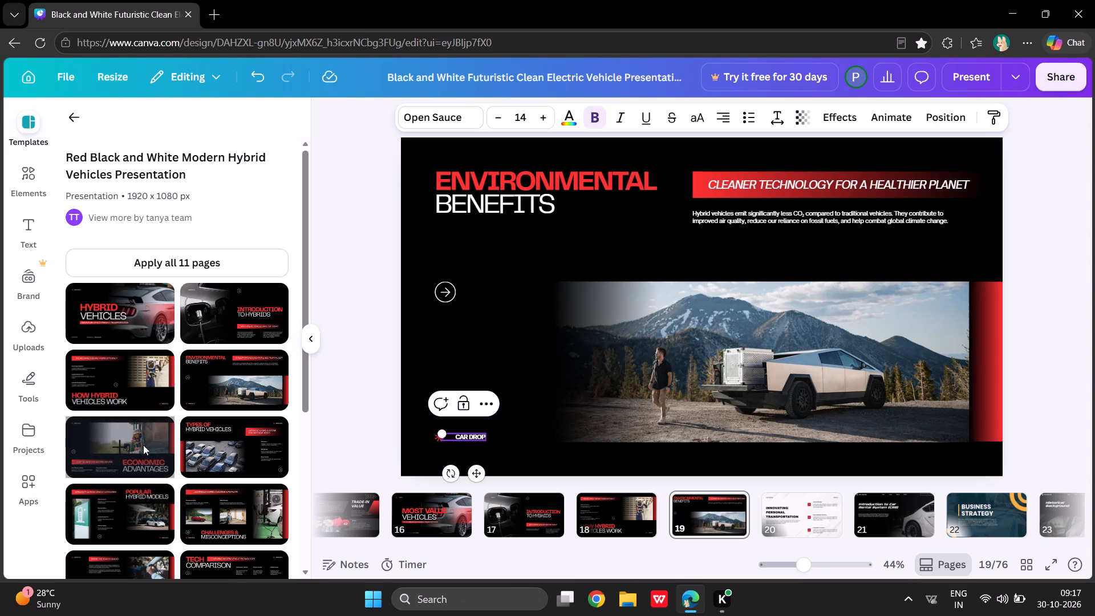
click(611, 343)
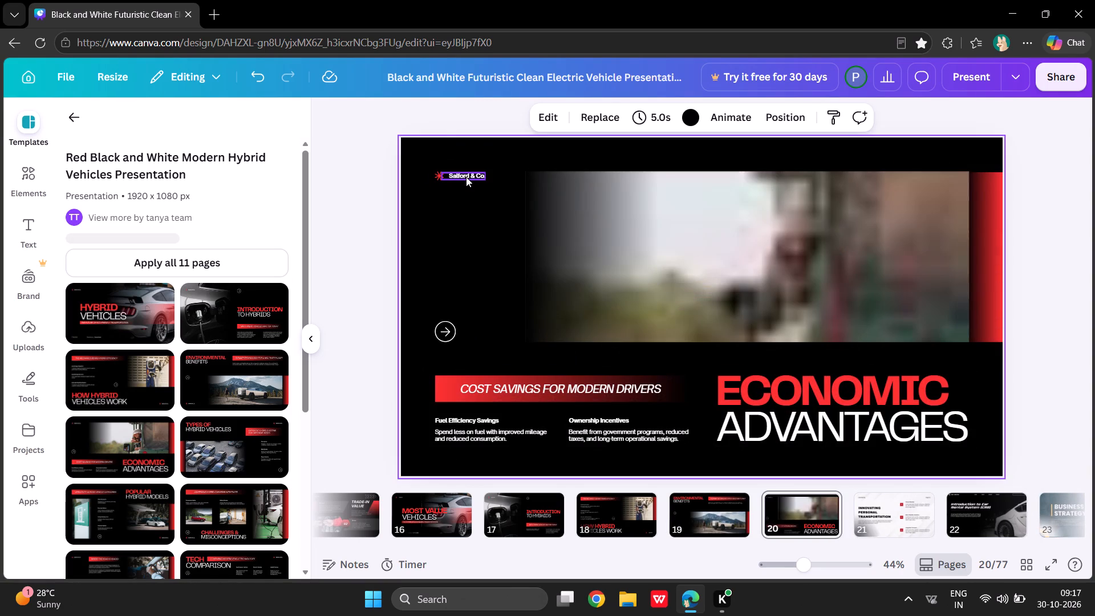
Replace the Salford & Co. brand on the Economic Advantages page with CAR DROP.
double_click(466, 177)
key(BackSpace)
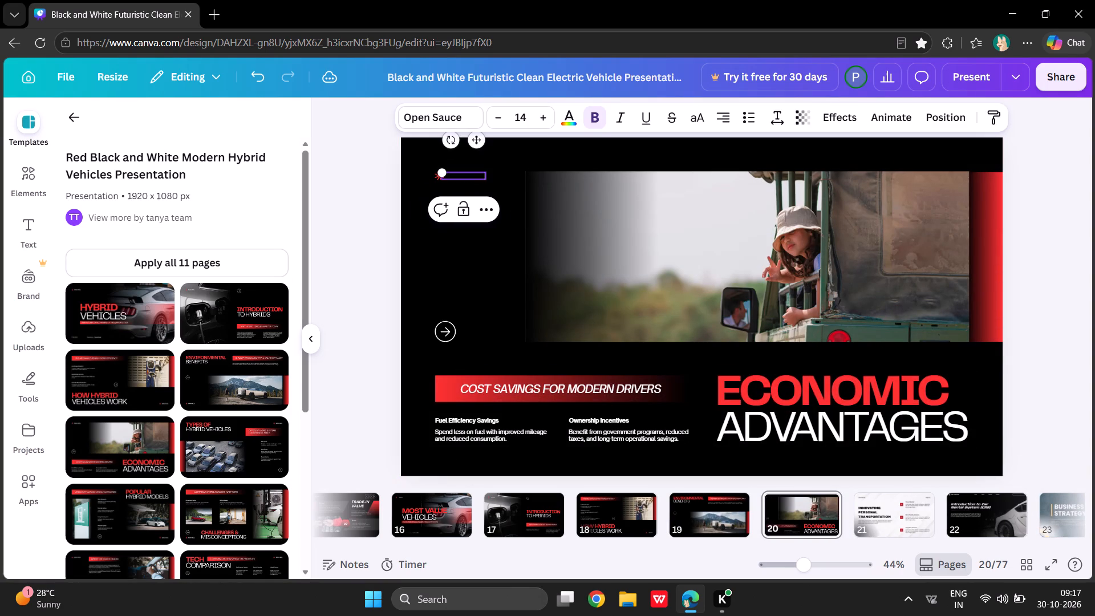
text(CAR DROP)
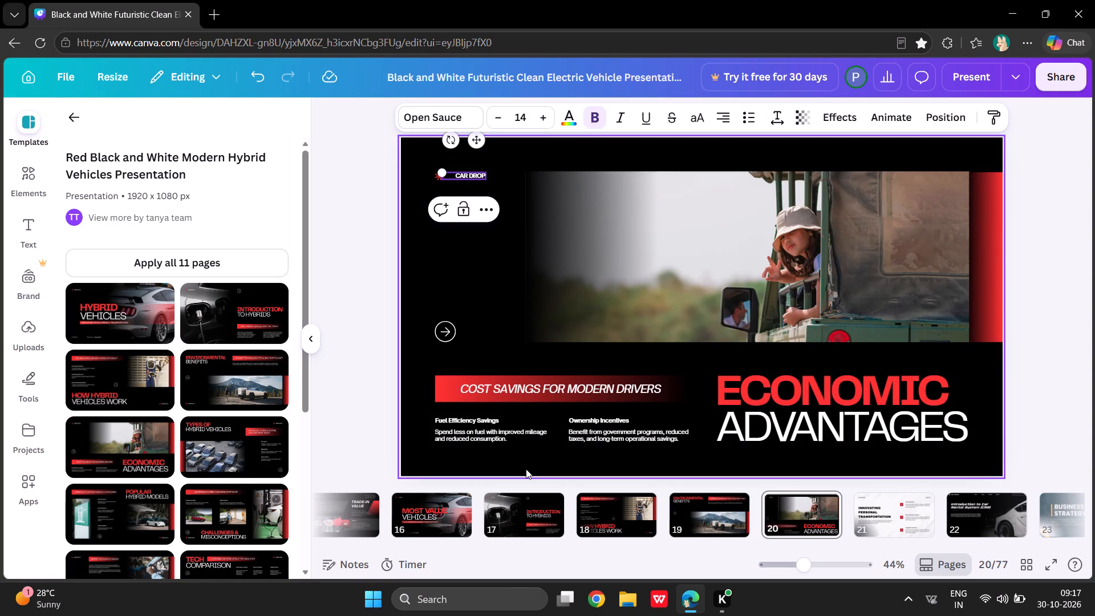
Replace the Fuel Efficiency Savings description with "IT WAS VERY HELPFUL FOR TO REDUCE THE COST PRICE".
double_click(496, 434)
key(BackSpace)
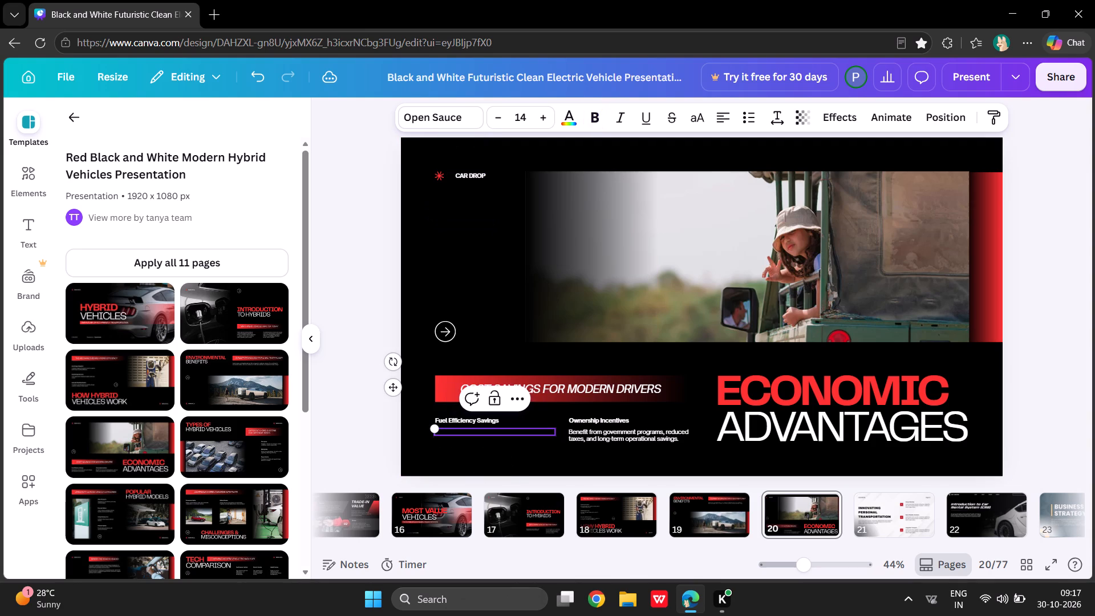
text(IT WAS)
key(space)
text(VERY HELPFUL FOR)
key(space)
text(TO REDUCE THE COST PRICE)
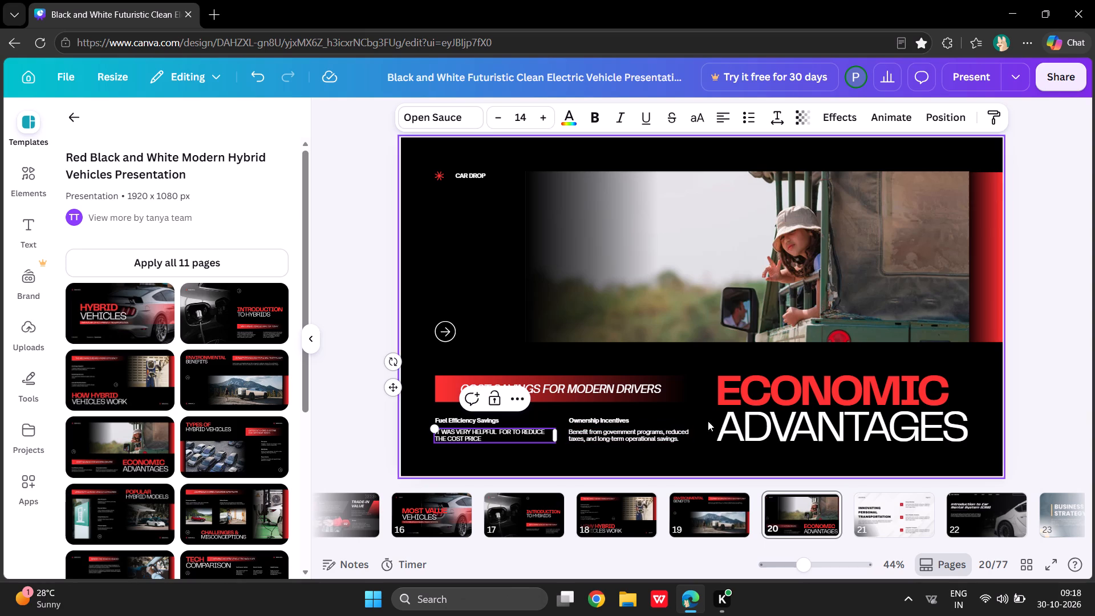
Replace the Ownership Incentives description with "OWNERSHIP WAS DEPENDED FROM ONE PERSON TO ANOTHER PERSON EASILY".
double_click(648, 439)
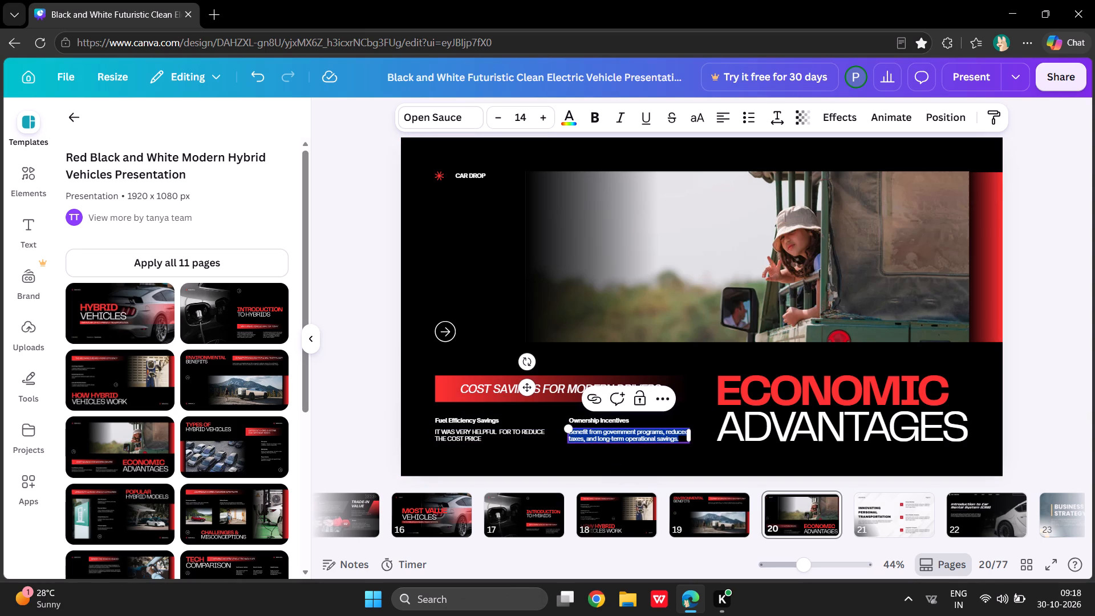
key(BackSpace)
text(OWNERSHIP WAS DEPENDED)
key(space)
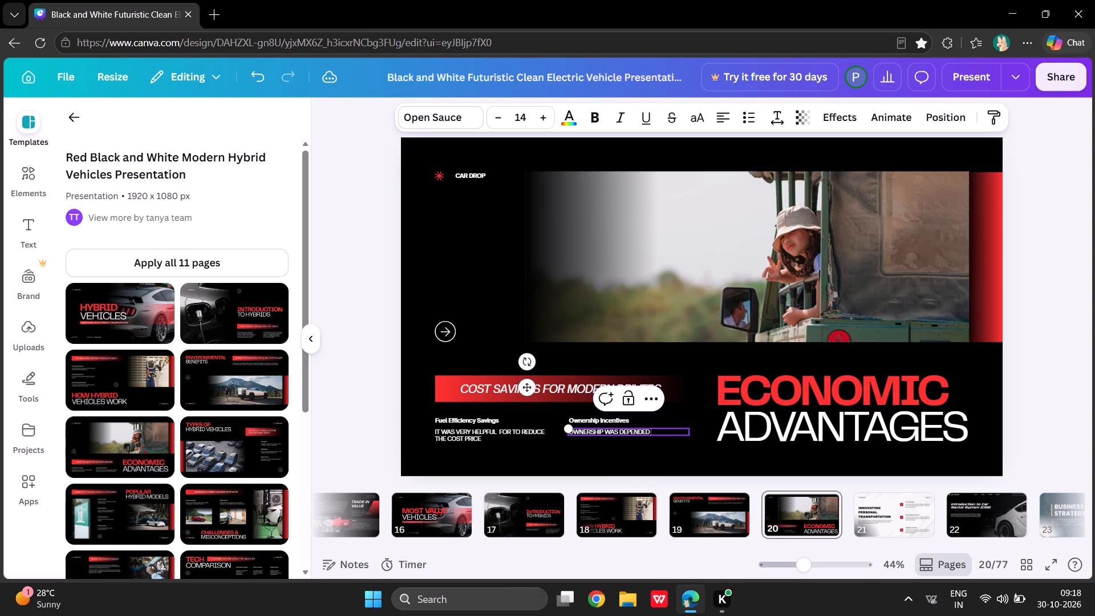
text(FROM ONE PERSON)
key(space)
text(TO ANOTHER PERSON)
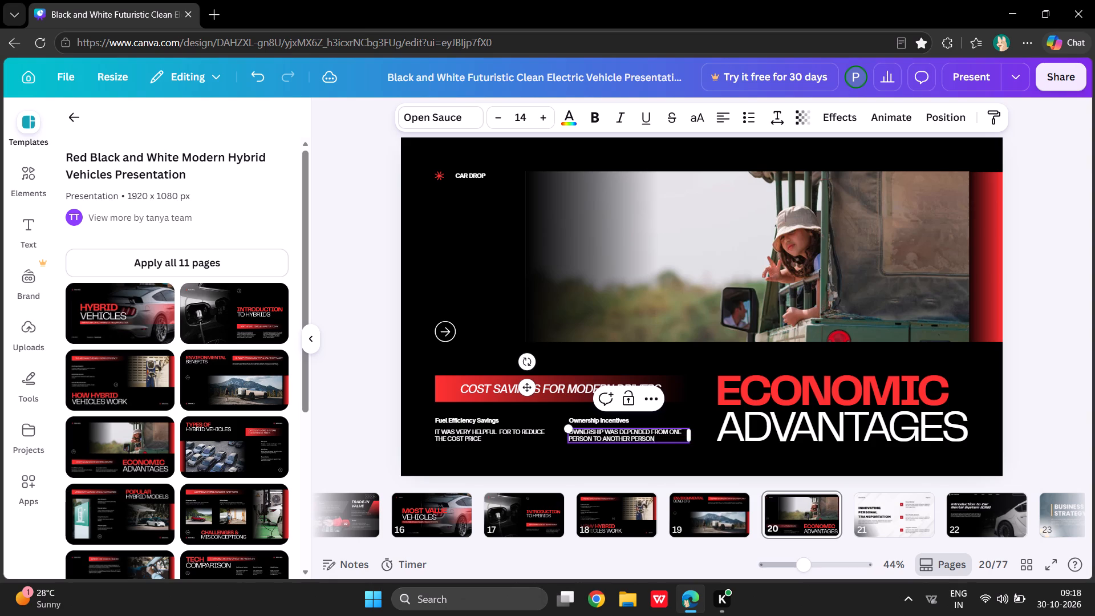
key(space)
text(EASILY)
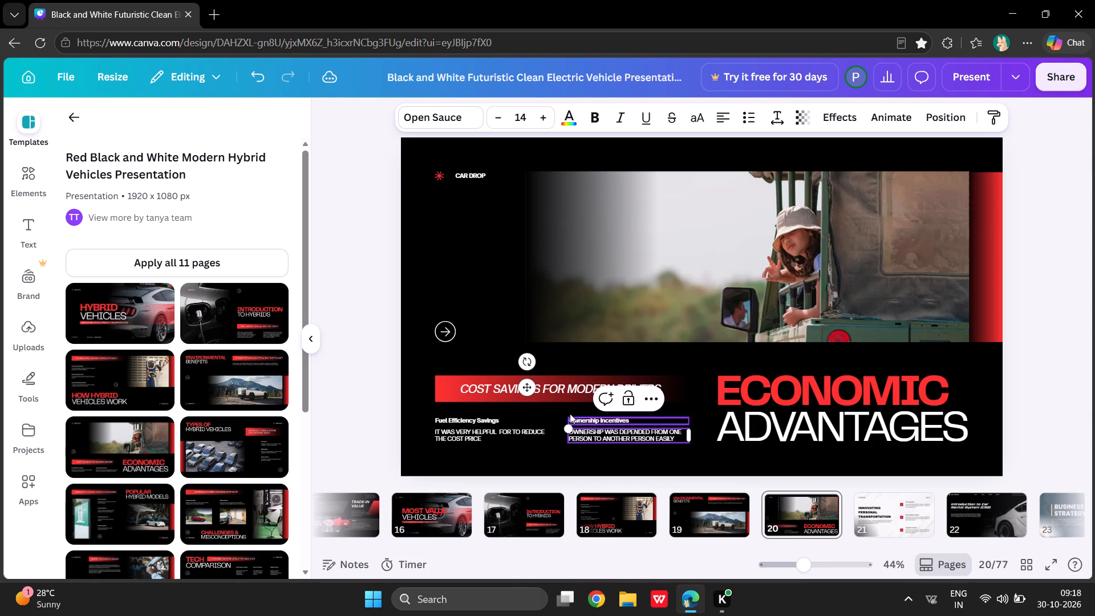
Add the Types of Hybrid Vehicles template page as a new page.
click(234, 449)
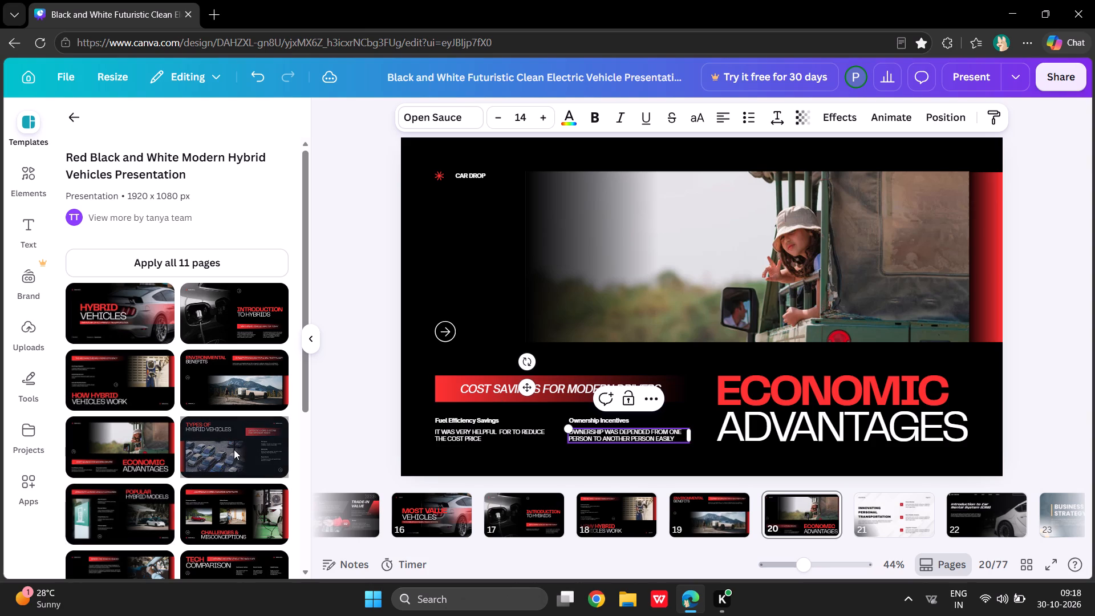
click(605, 355)
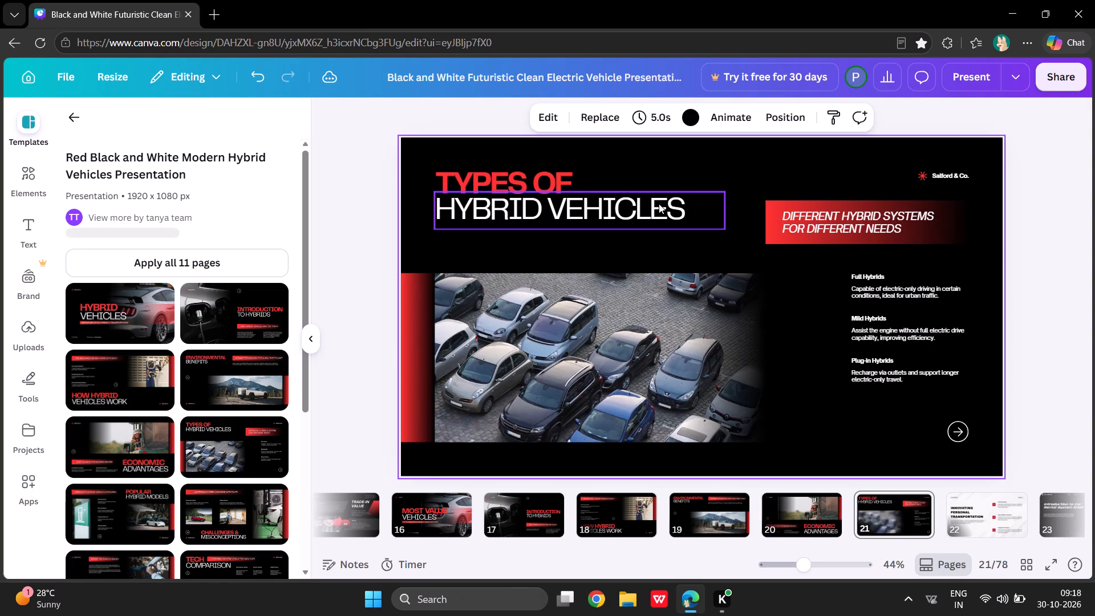
Replace the Salford & Co. brand on the Types of Hybrid Vehicles page with CAR DROP.
double_click(952, 174)
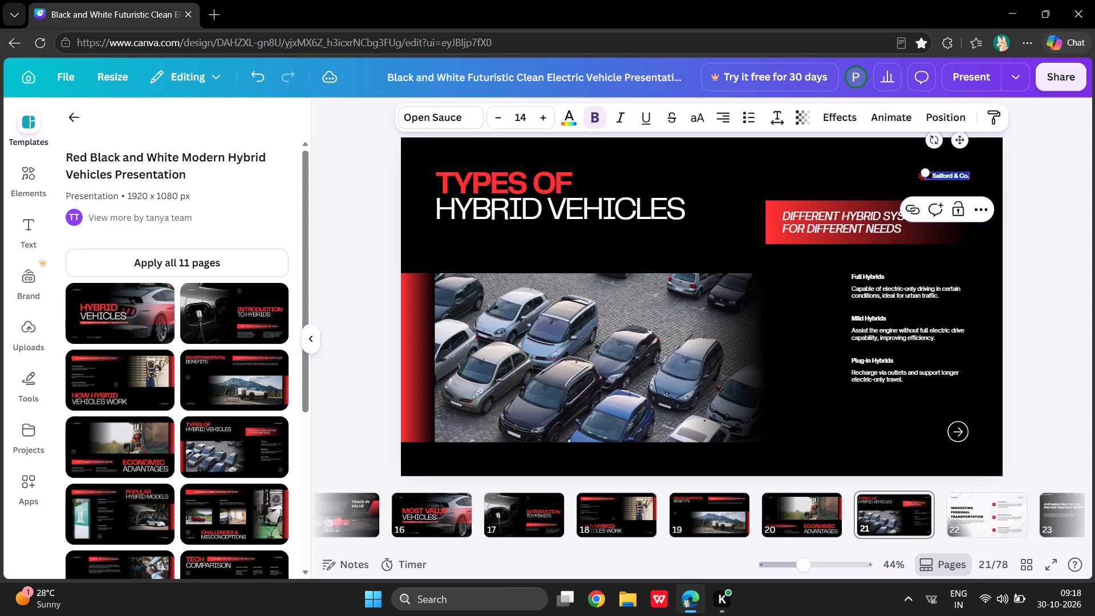
key(BackSpace)
text(CAR DROP)
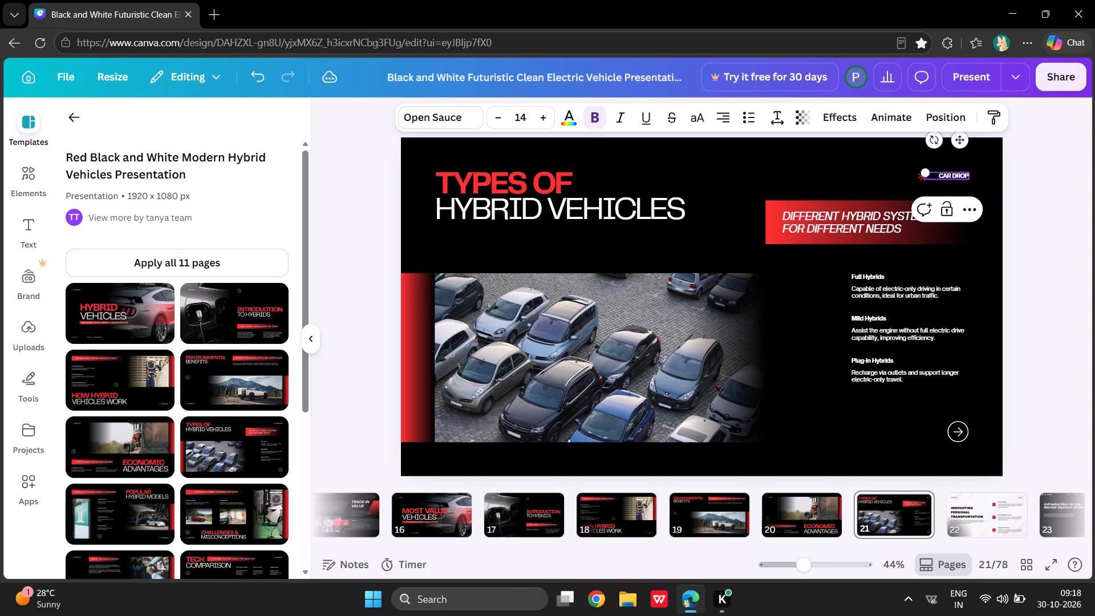